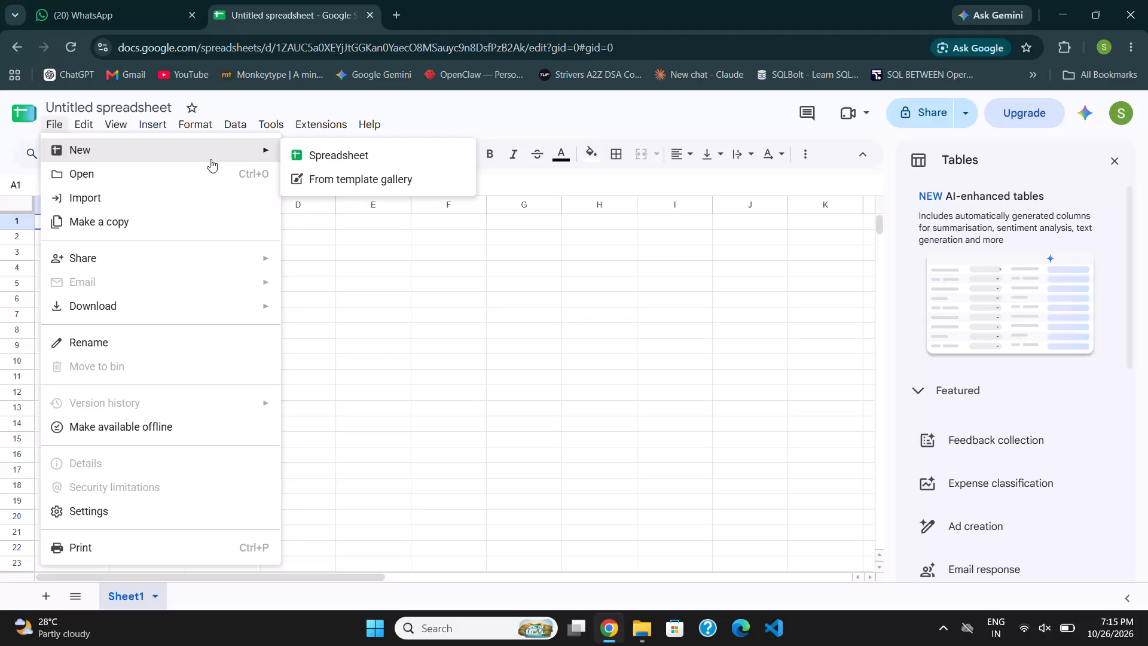
Create a new blank spreadsheet from the current untitled one.
left_click(312, 159)
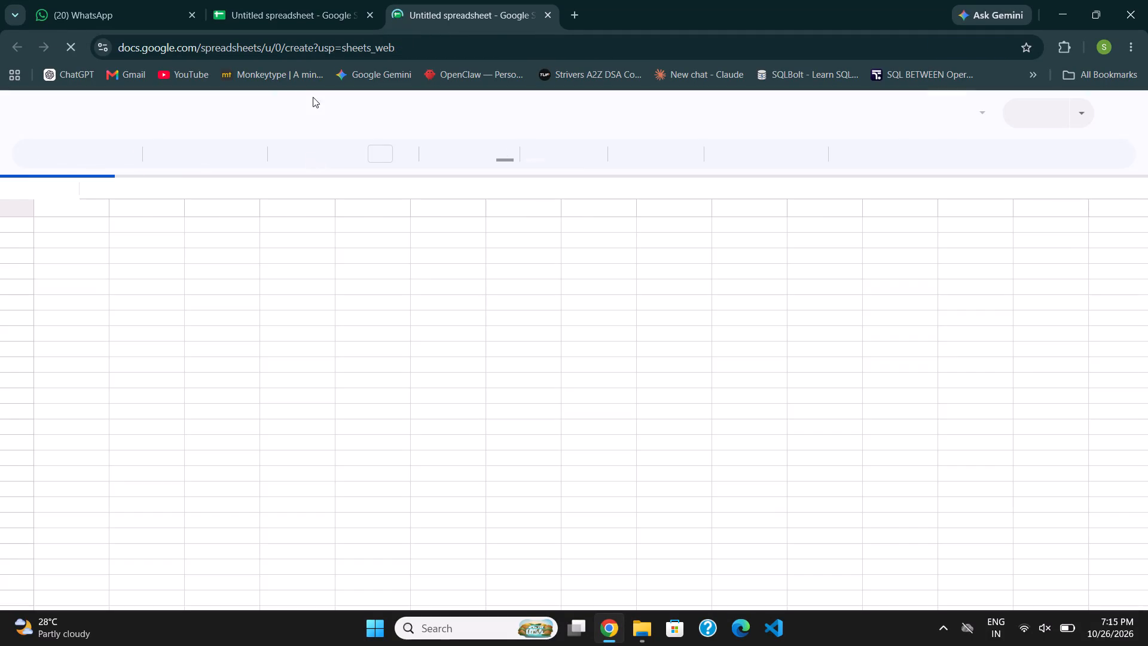
Return to the first untitled spreadsheet and bring up the Open a file dialog.
left_click(328, 0)
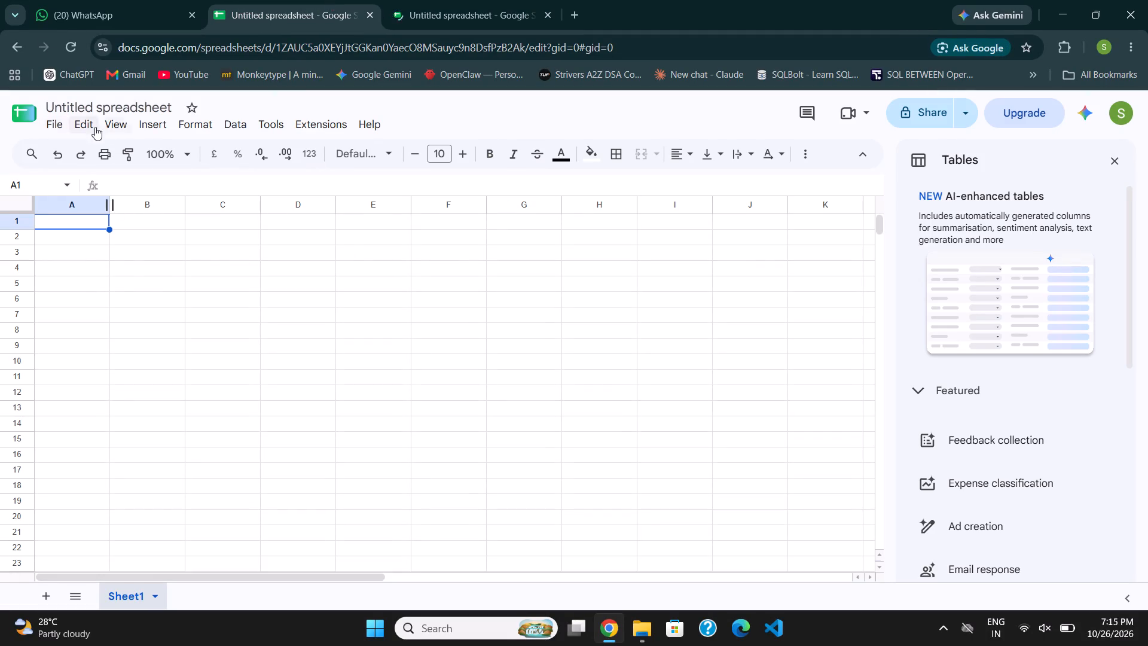
left_click(58, 126)
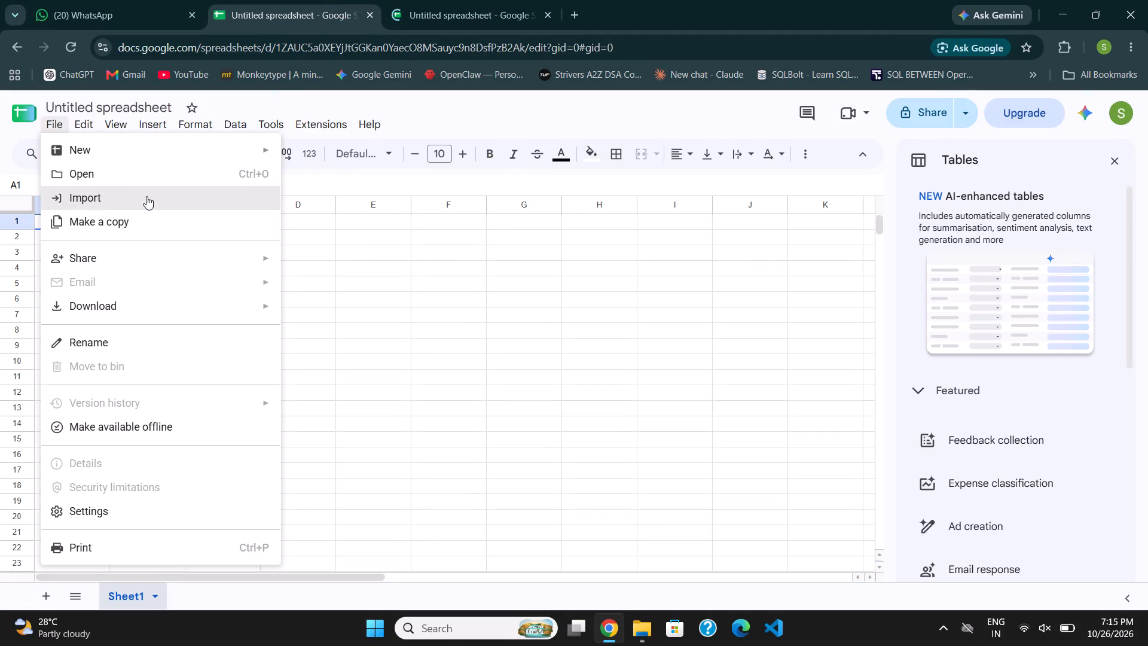
left_click(138, 171)
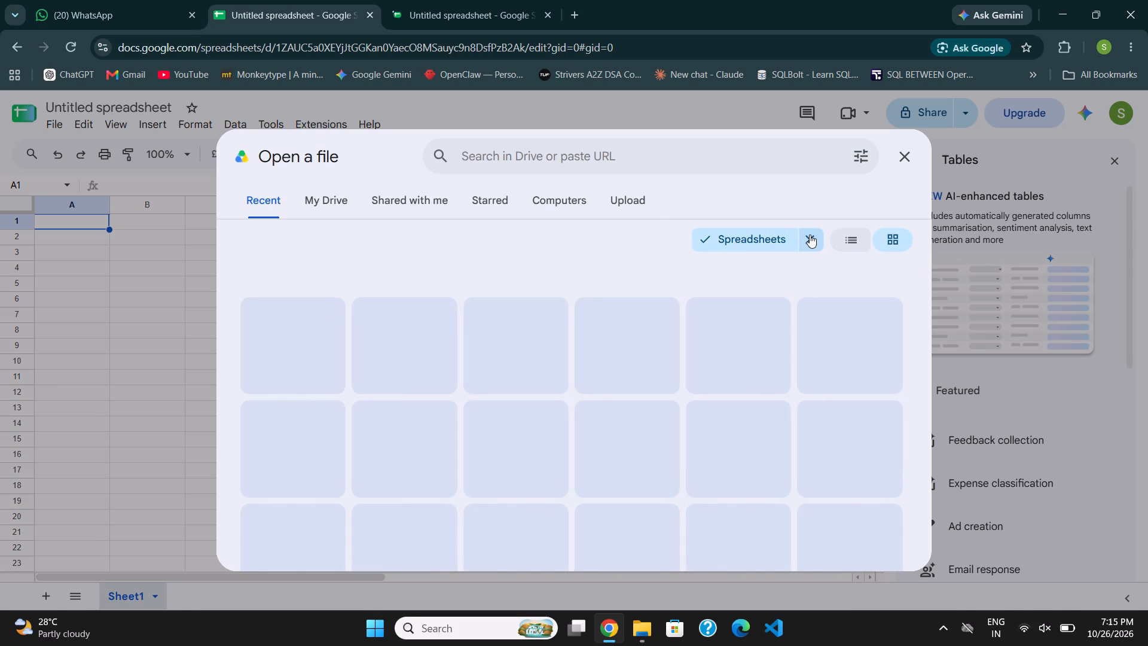
Look through the recent Drive spreadsheets, from this month back to earlier this year, for a file to open.
scroll(721, 348, "down", 2)
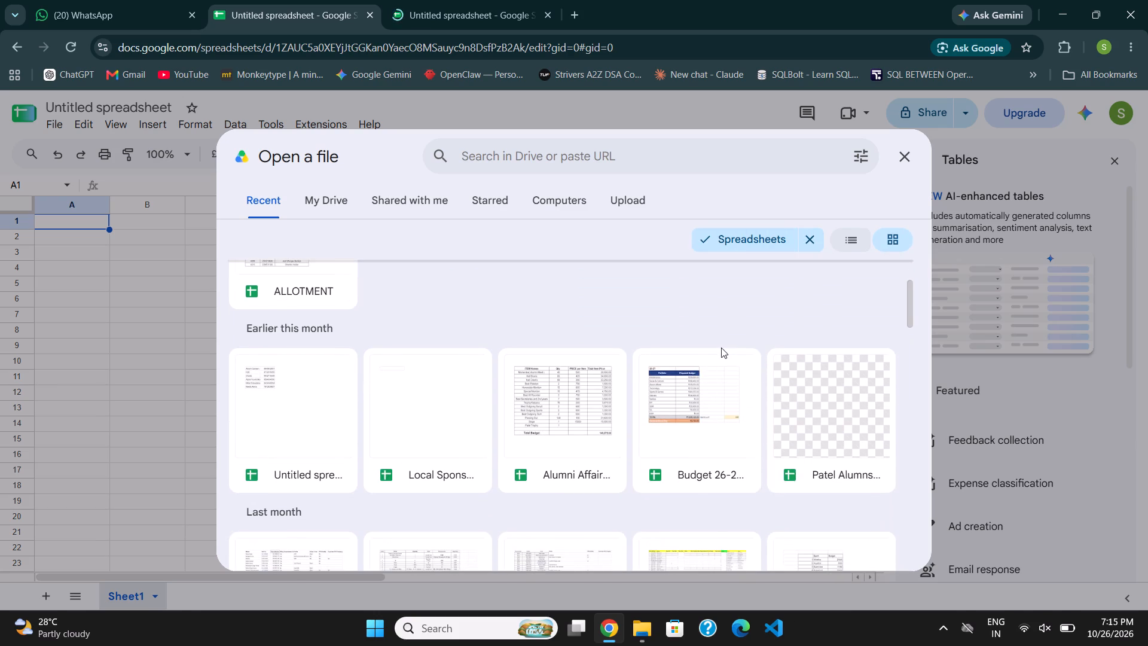
scroll(721, 348, "down", 1)
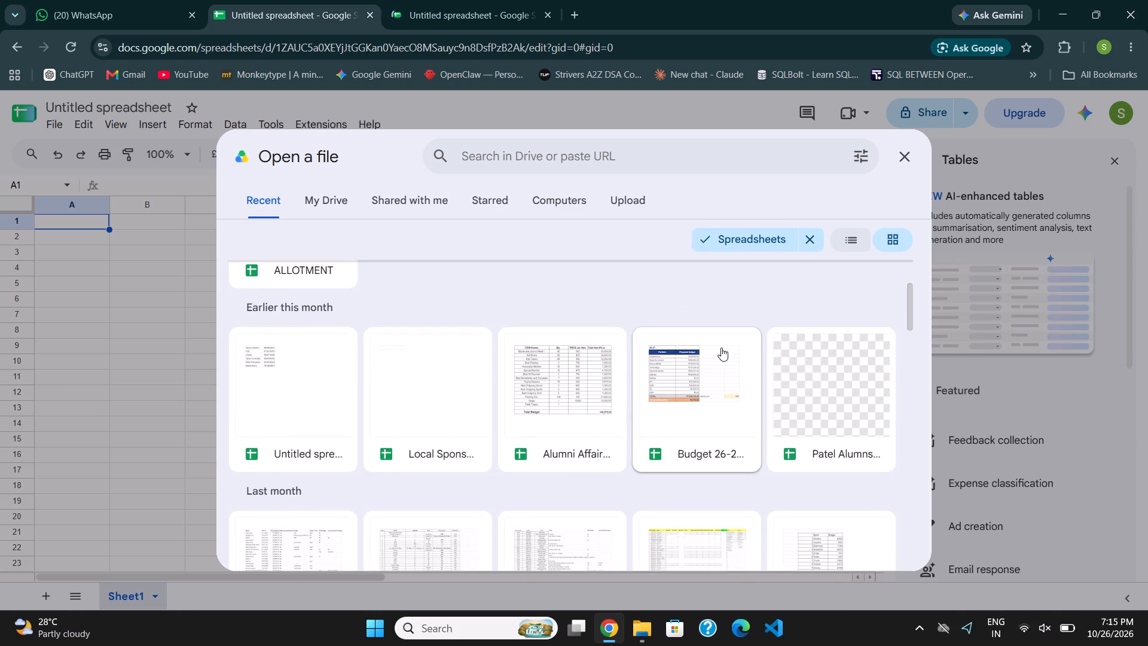
scroll(721, 348, "down", 1)
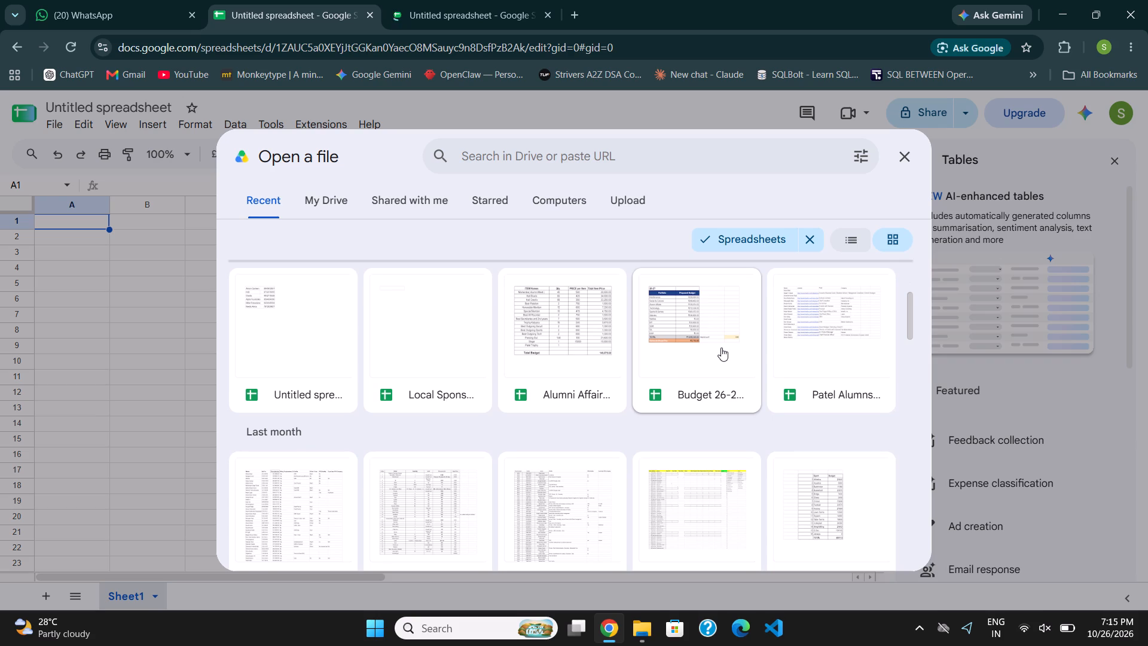
scroll(721, 348, "down", 3)
scroll(721, 348, "up", 1)
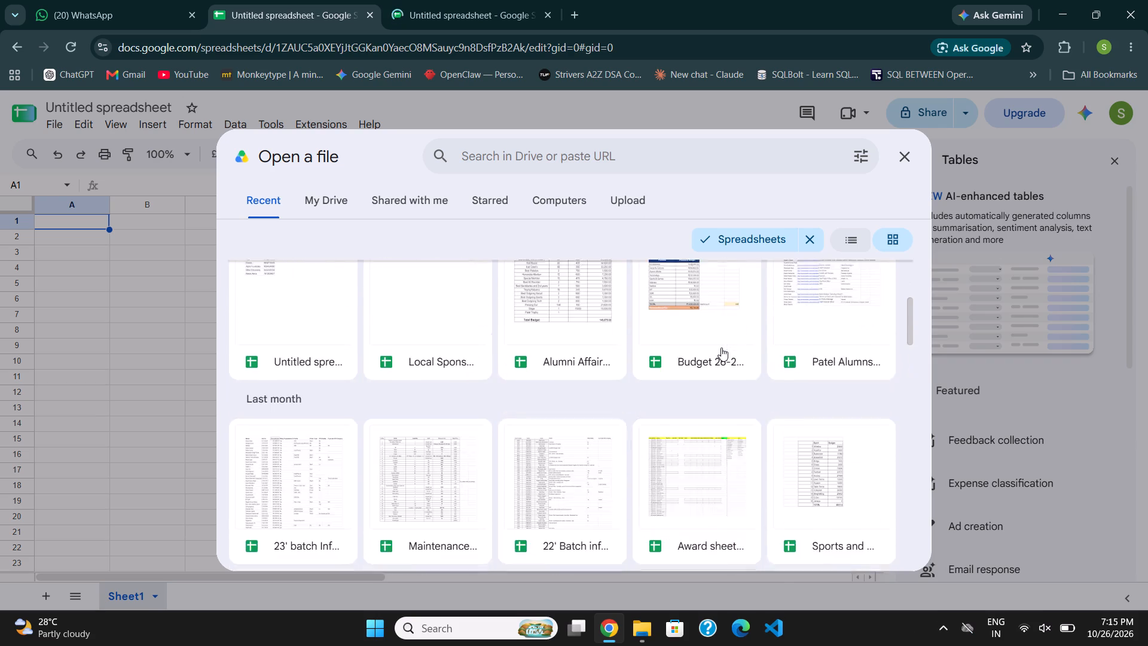
scroll(721, 348, "up", 2)
scroll(721, 348, "down", 4)
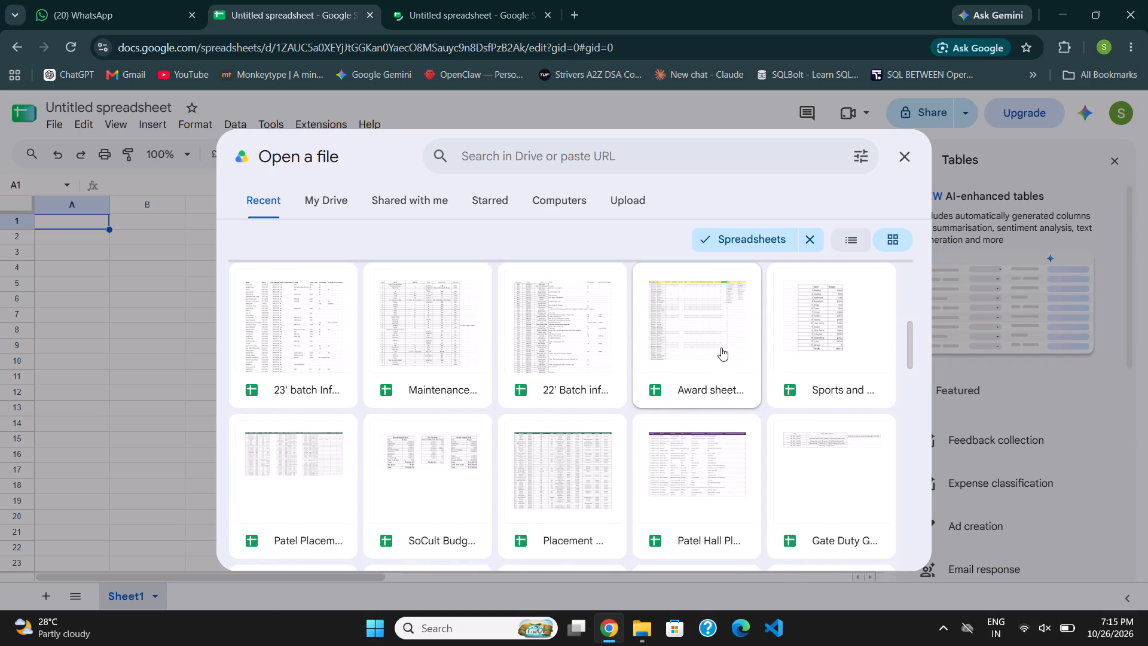
scroll(721, 348, "down", 1)
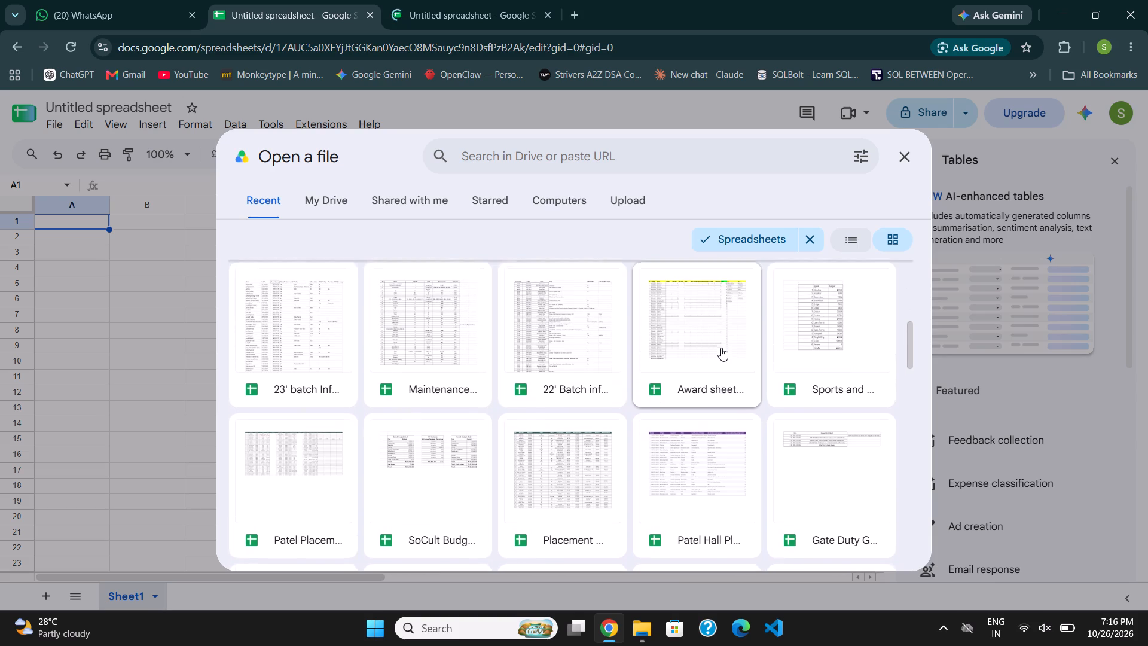
scroll(721, 348, "up", 1)
scroll(712, 390, "down", 1)
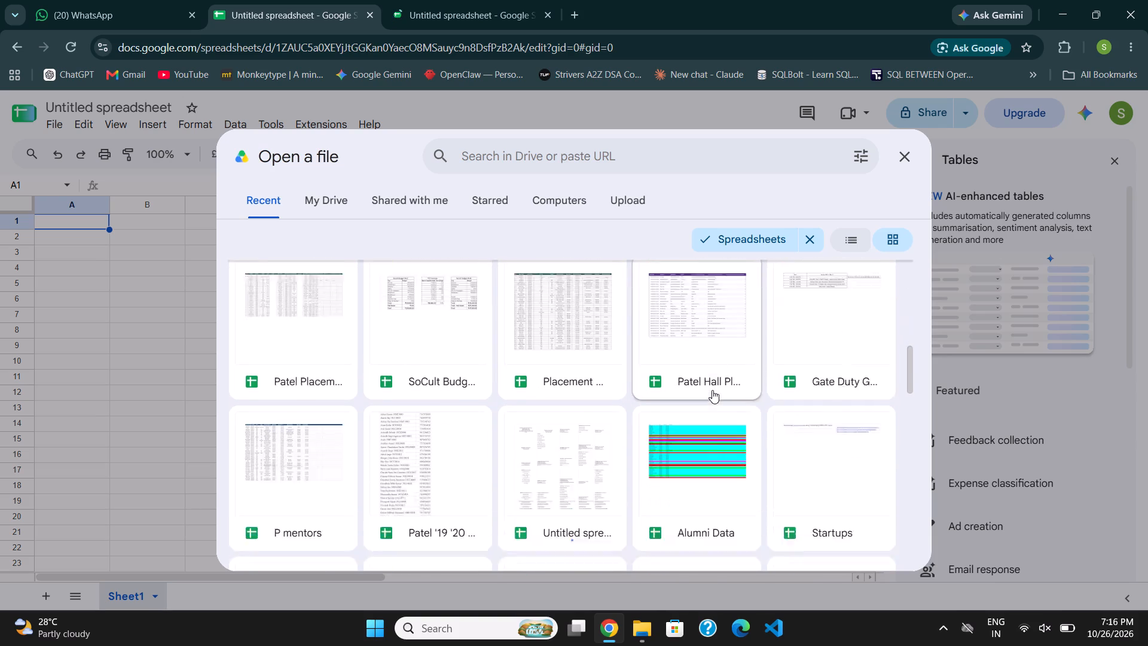
scroll(712, 390, "down", 3)
scroll(712, 390, "up", 2)
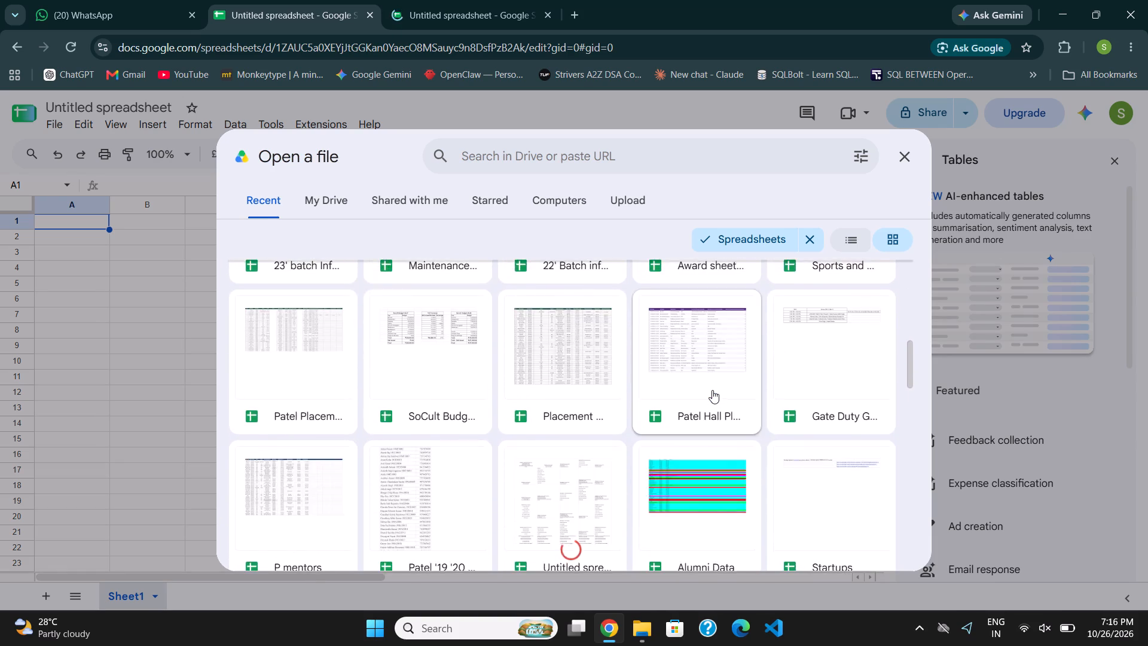
scroll(712, 390, "up", 3)
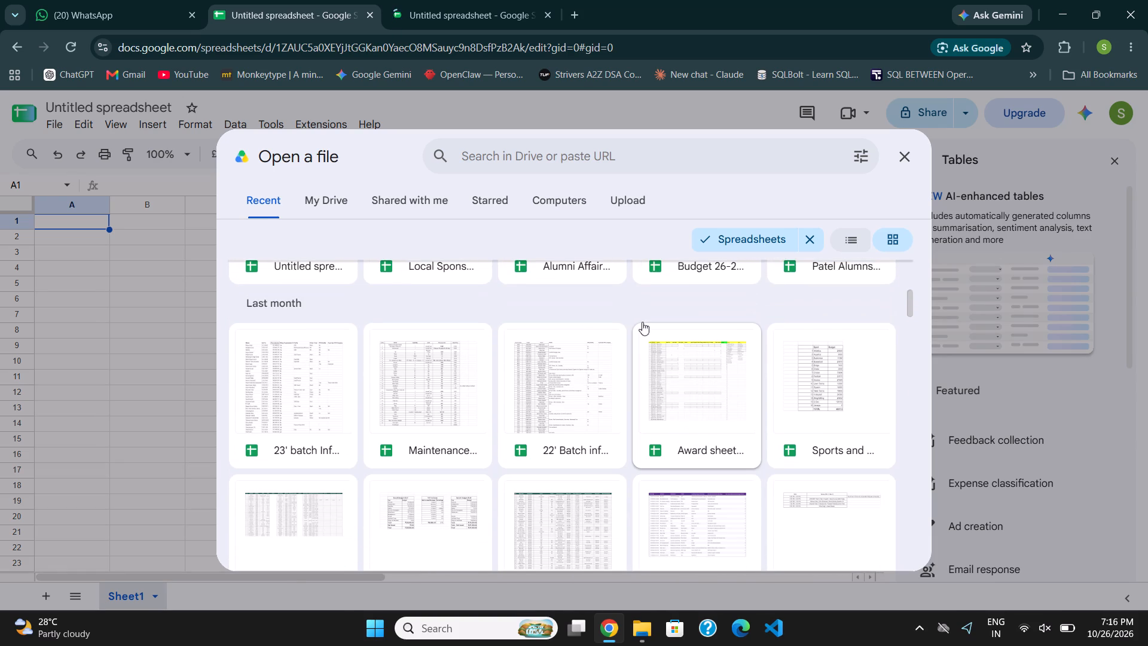
scroll(633, 309, "up", 1)
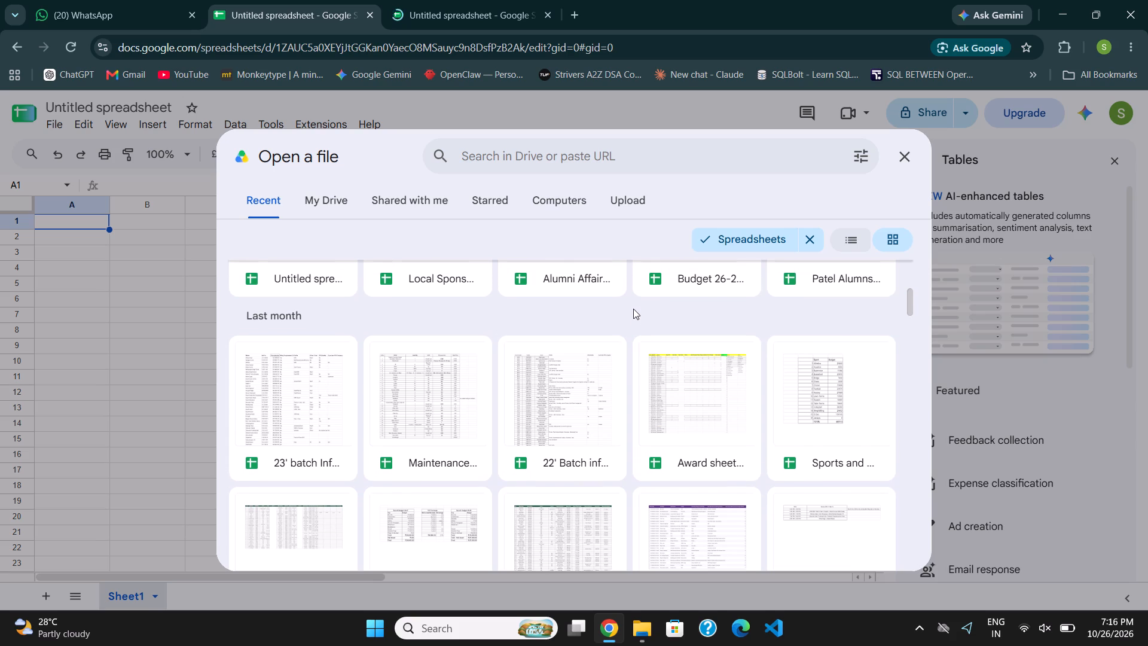
scroll(582, 398, "up", 1)
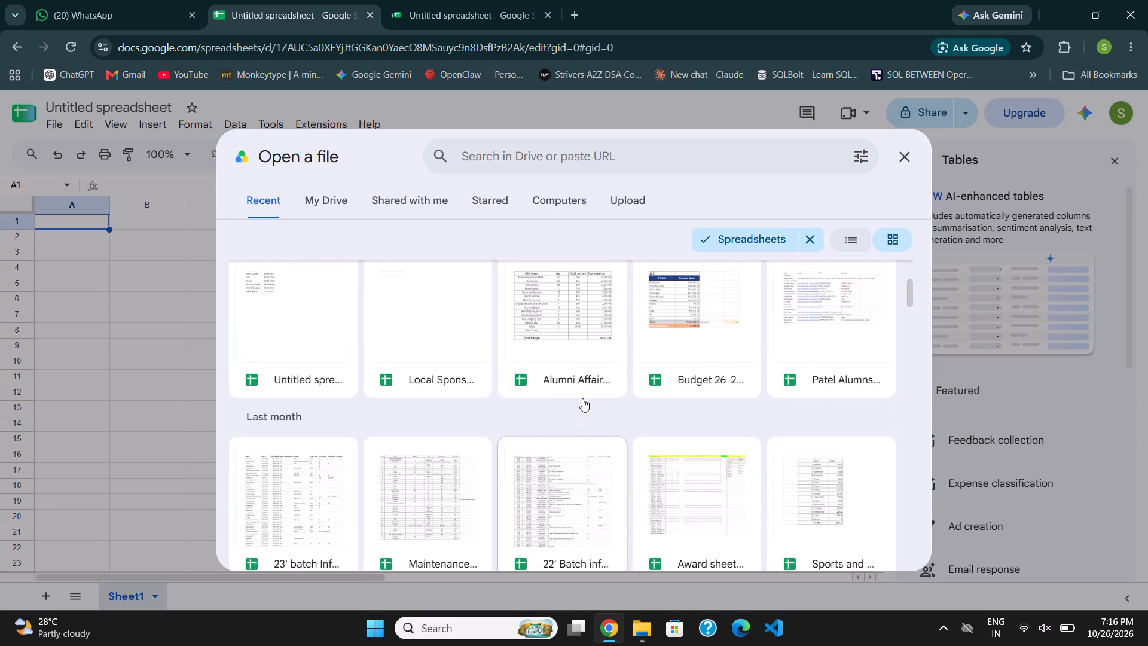
scroll(582, 398, "up", 1)
scroll(582, 398, "down", 4)
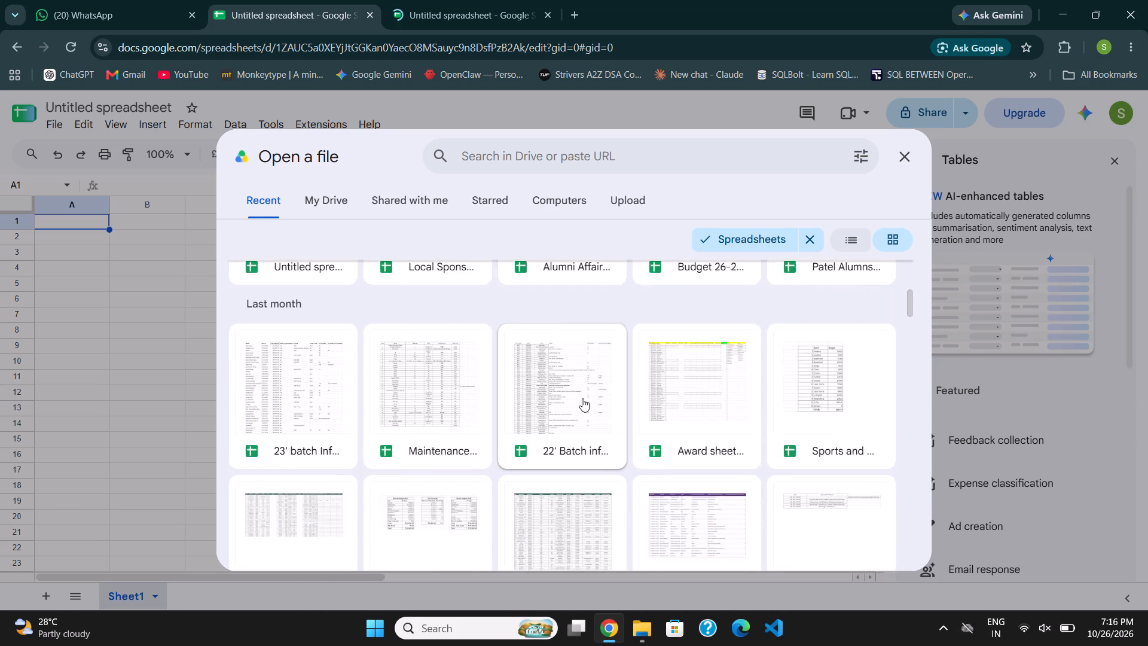
scroll(582, 398, "down", 6)
scroll(747, 385, "down", 1)
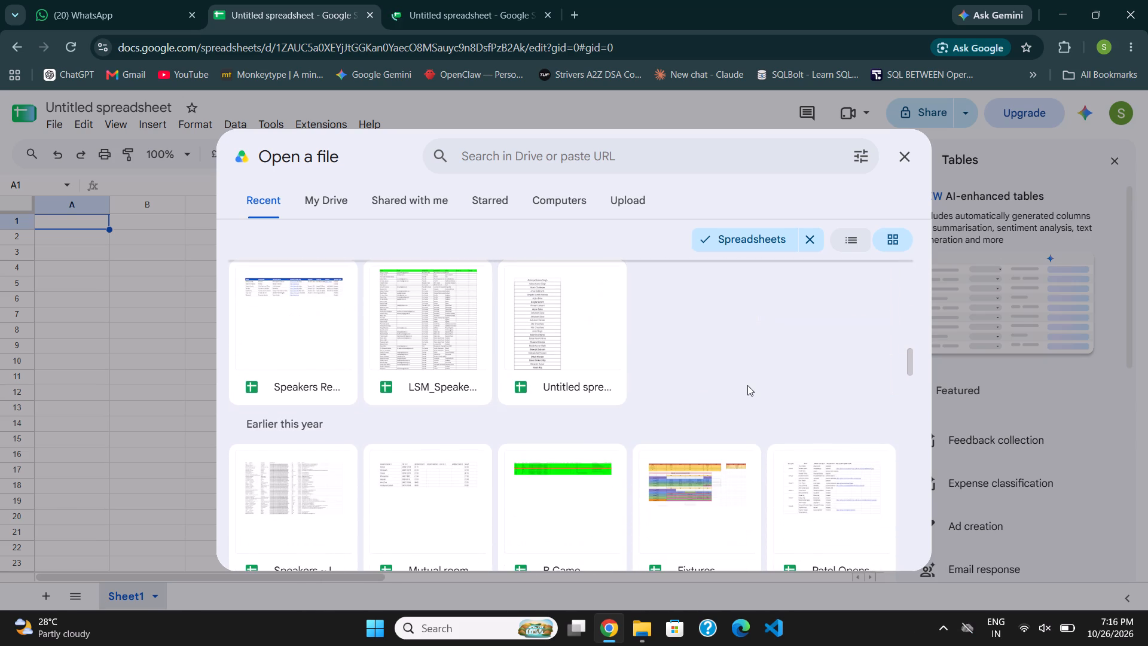
scroll(747, 385, "down", 2)
scroll(814, 406, "down", 2)
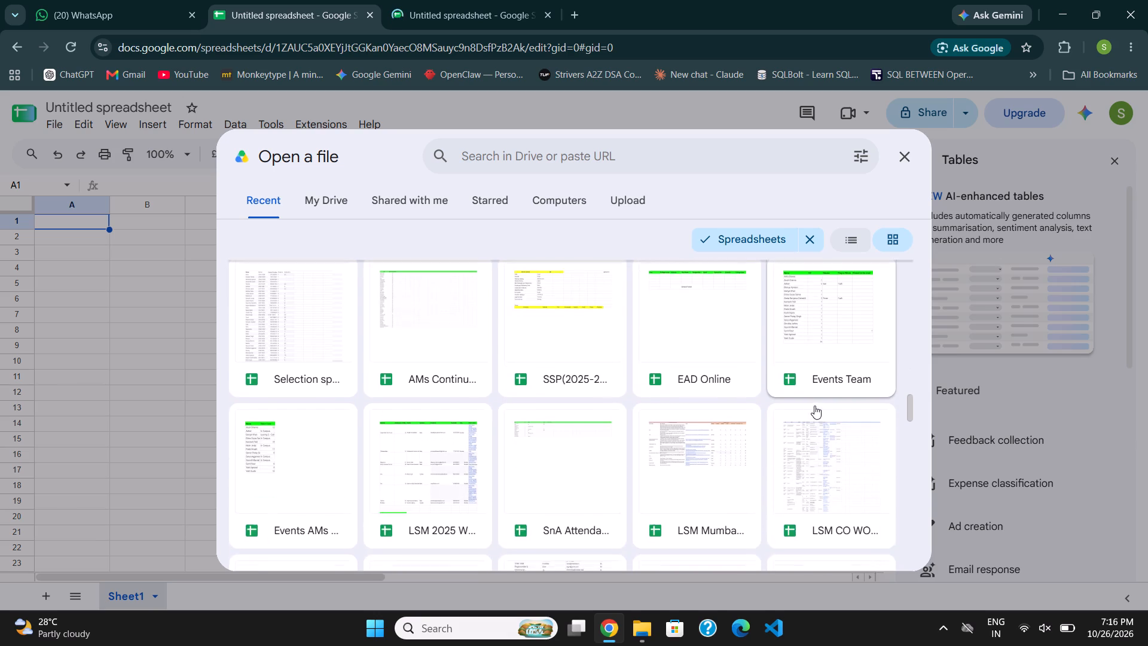
Search Drive for "21" and open the spreadsheet "Patel '19 '20 '21 '22 vcf" from the suggestions.
scroll(814, 406, "down", 2)
scroll(814, 406, "up", 9)
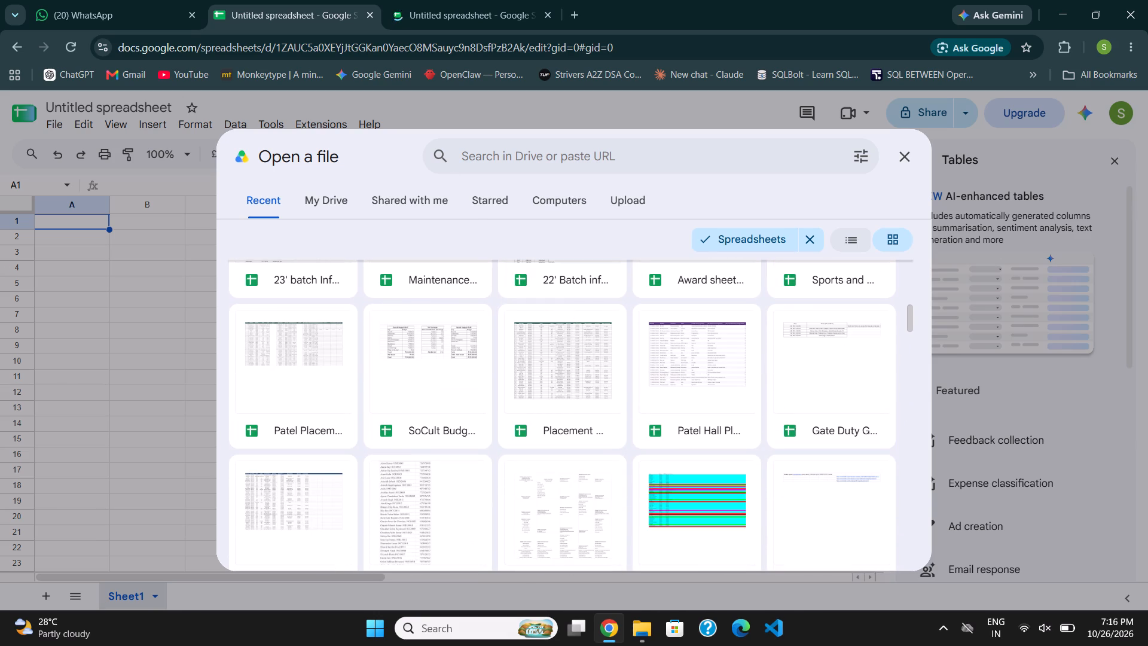
left_click(505, 156)
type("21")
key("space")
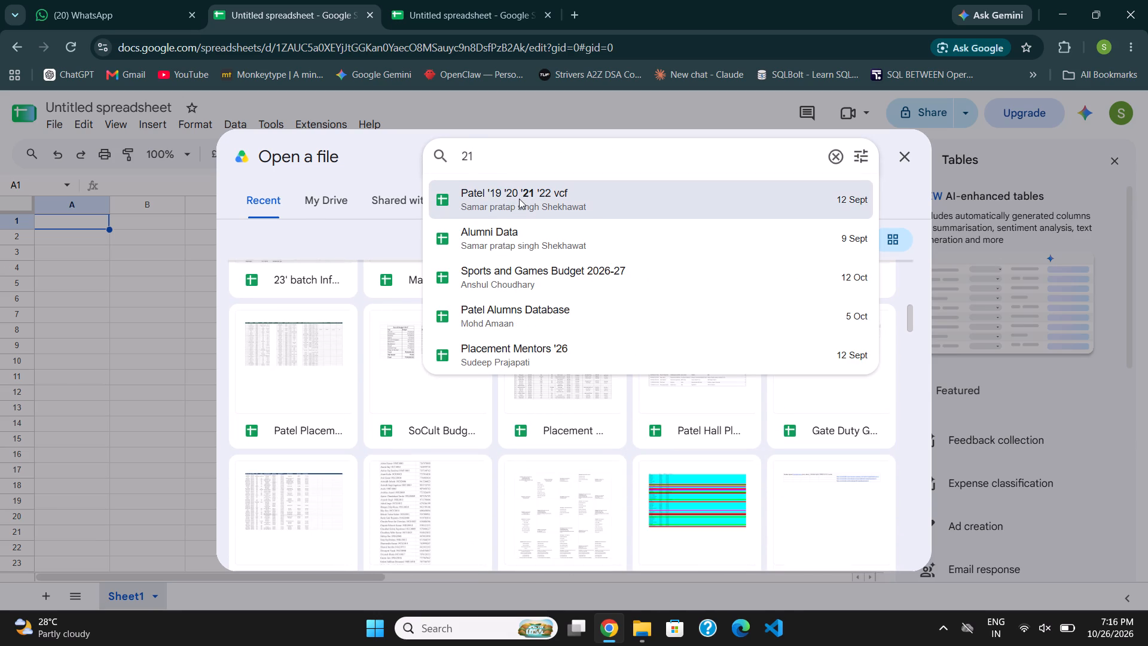
left_click(519, 199)
double_click(313, 292)
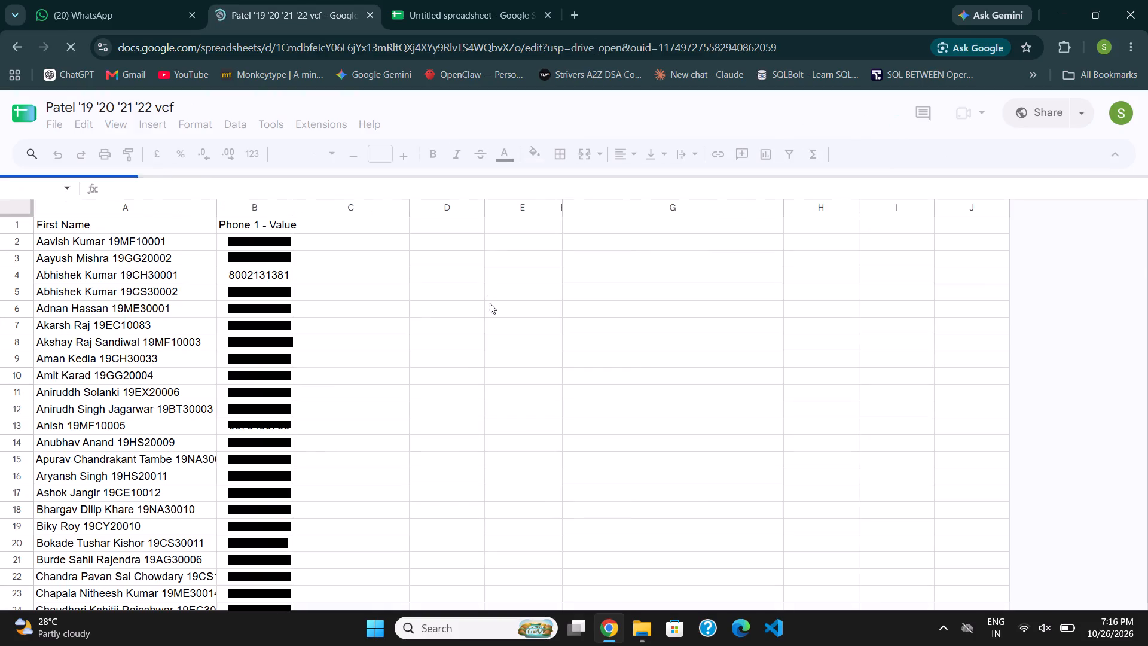
Check through the contact list and copy the spreadsheet's sharing link from its share settings.
scroll(130, 282, "right", 1)
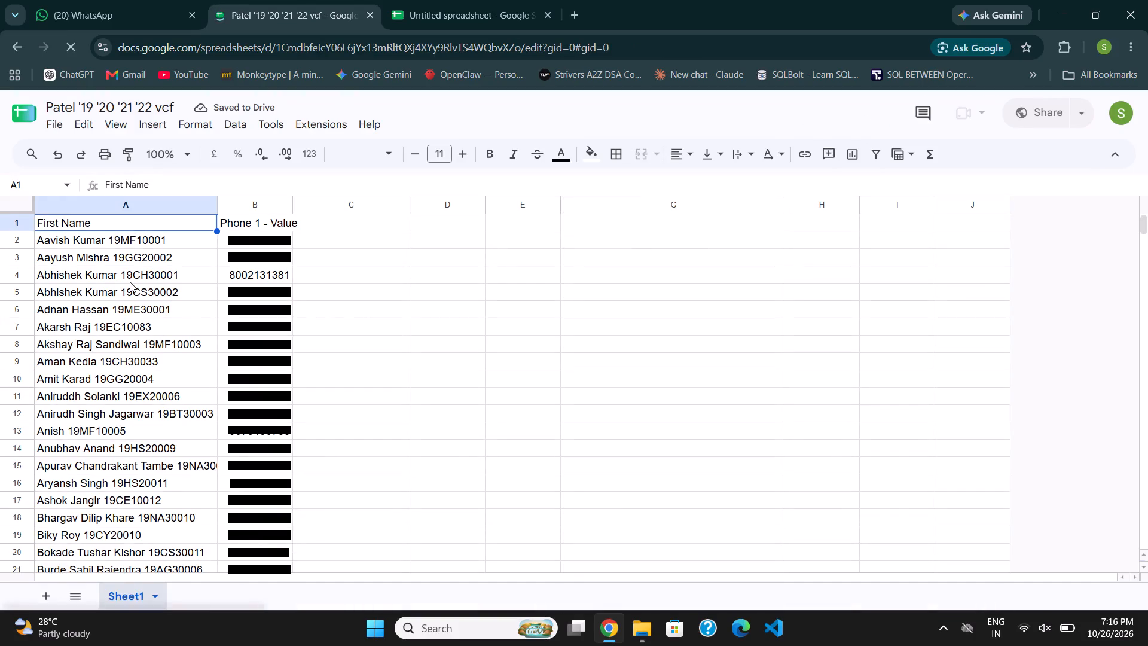
scroll(189, 316, "down", 3)
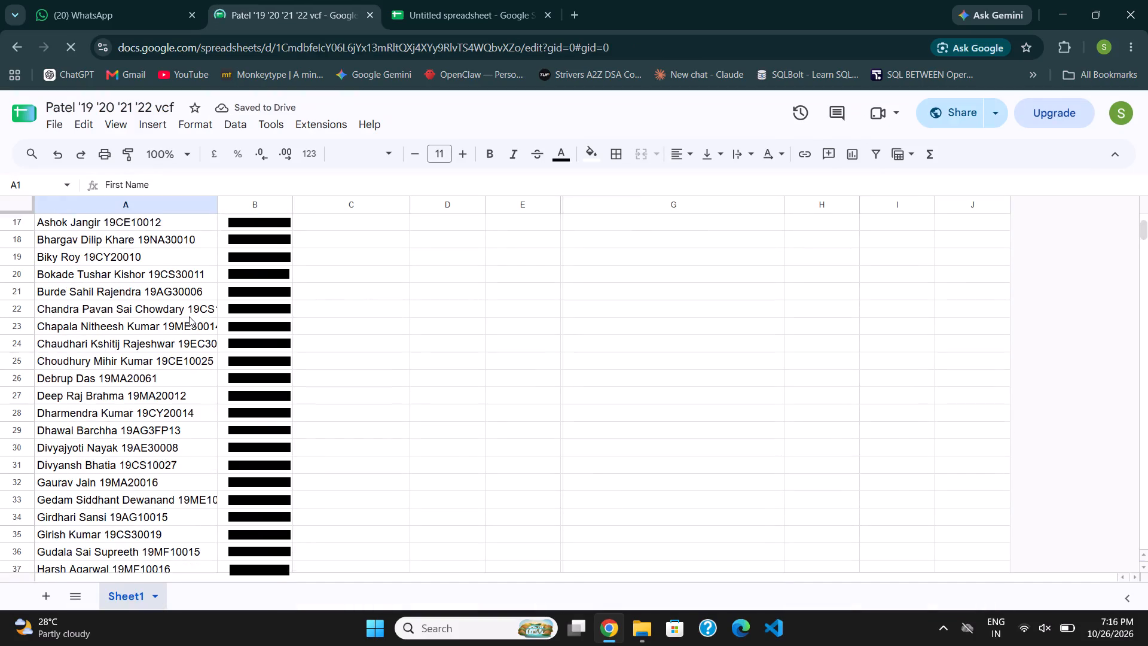
scroll(189, 316, "down", 13)
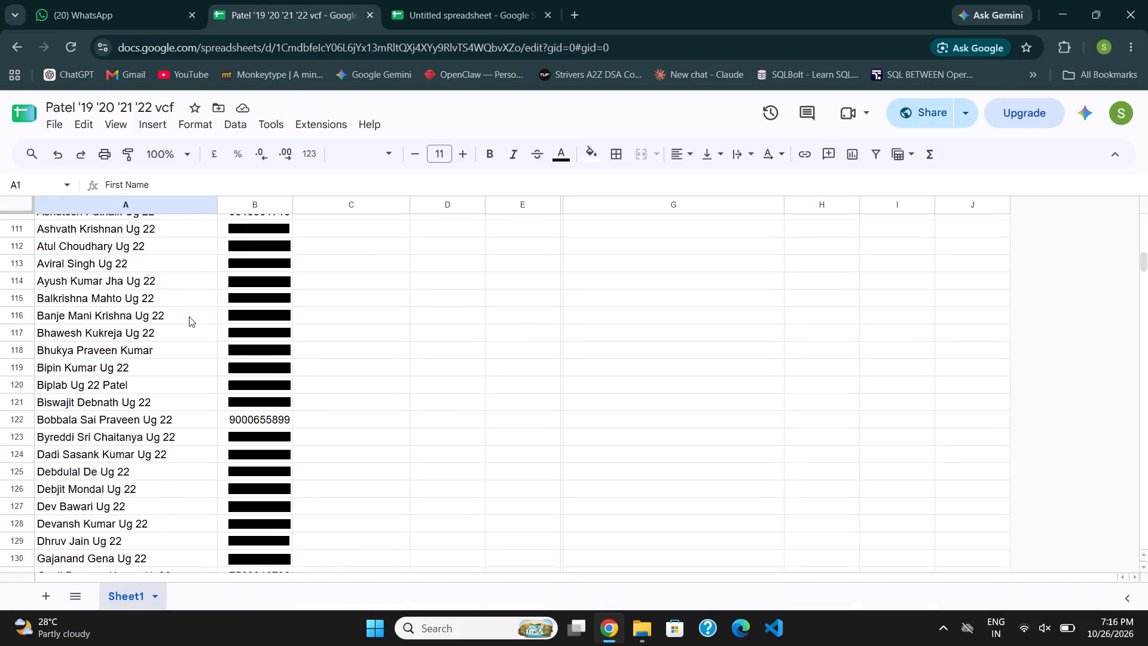
scroll(189, 316, "down", 1)
scroll(189, 316, "up", 18)
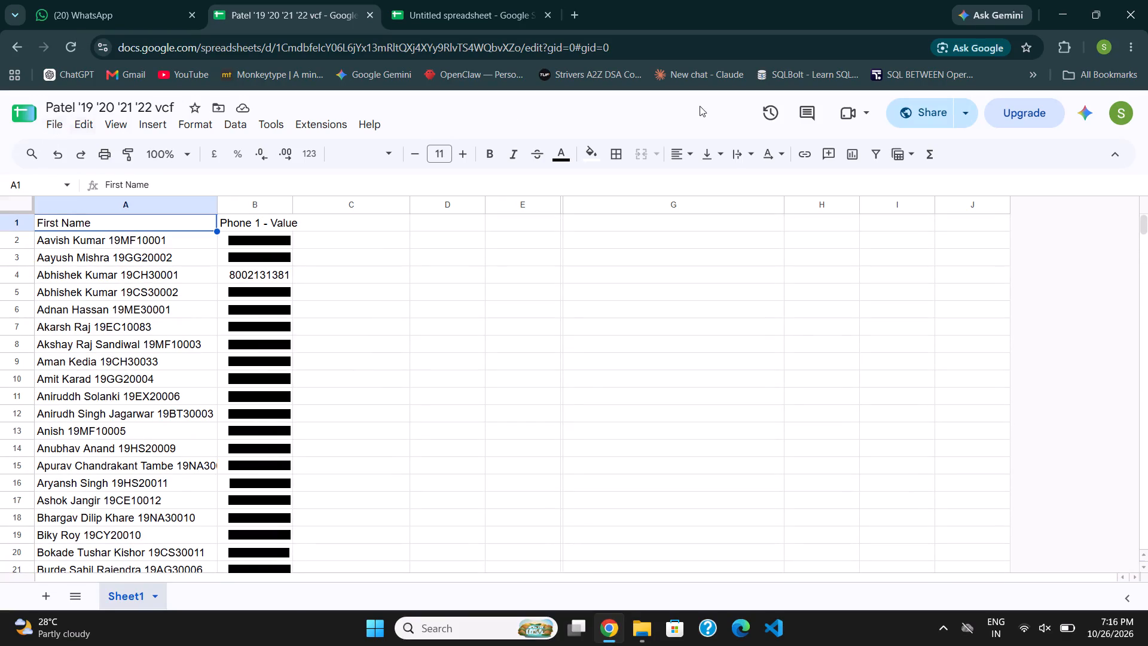
left_click(936, 109)
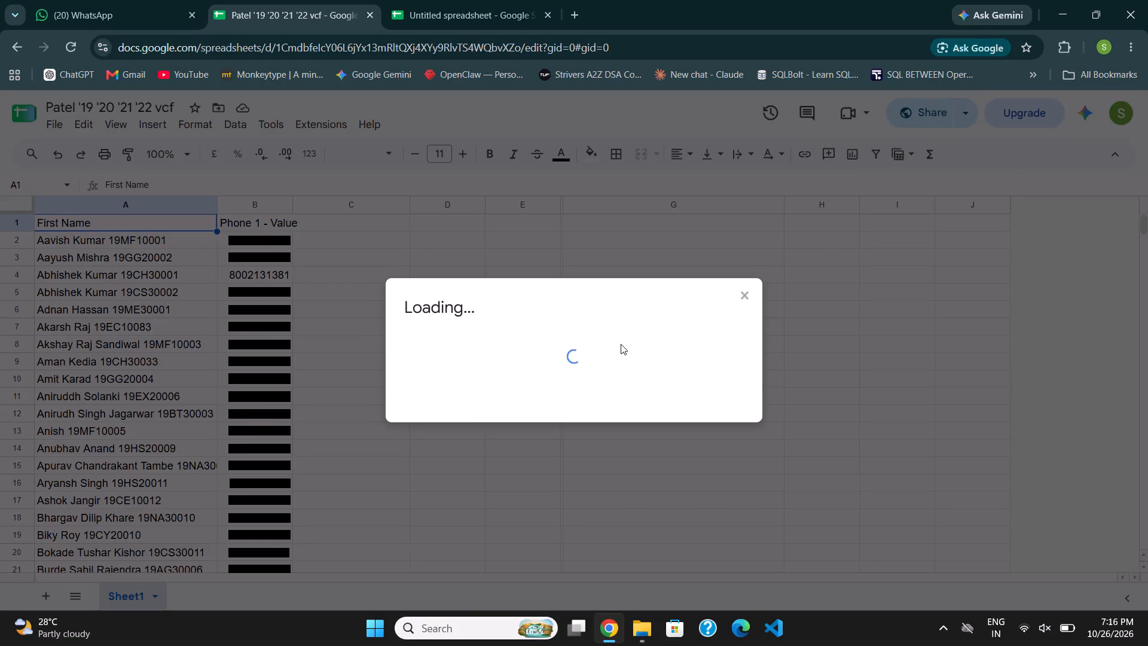
left_click(478, 473)
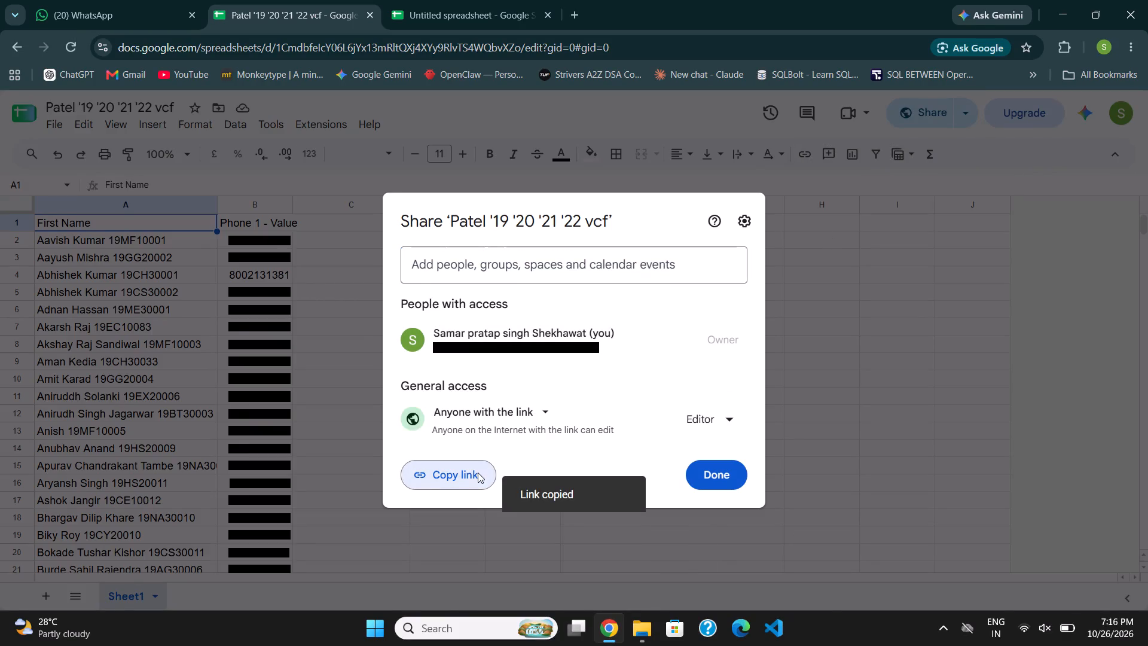
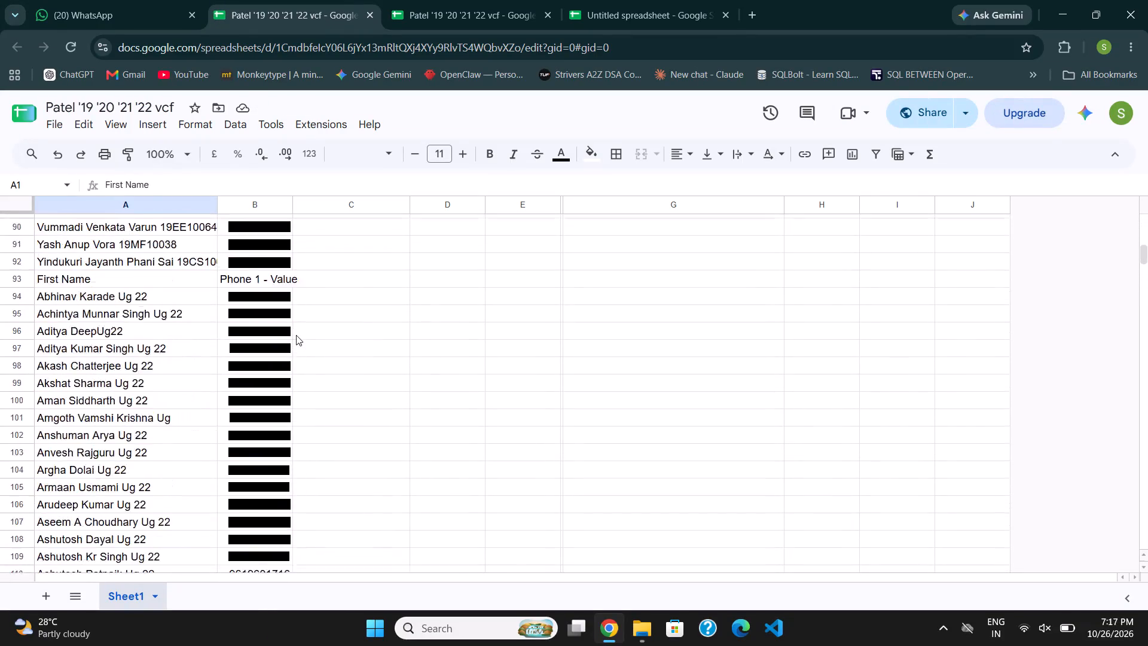
Look through the name and phone entries in the Patel '19 '20 '21 '22 vcf spreadsheet, back up to its header row.
scroll(296, 335, "down", 3)
scroll(296, 335, "up", 20)
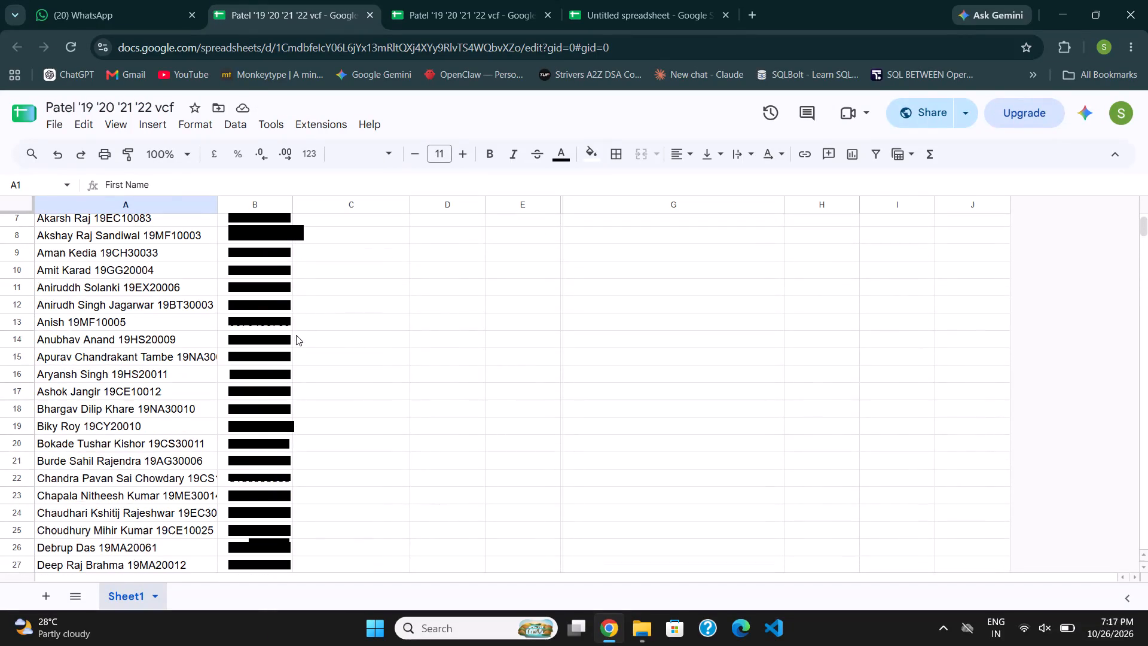
scroll(296, 335, "up", 2)
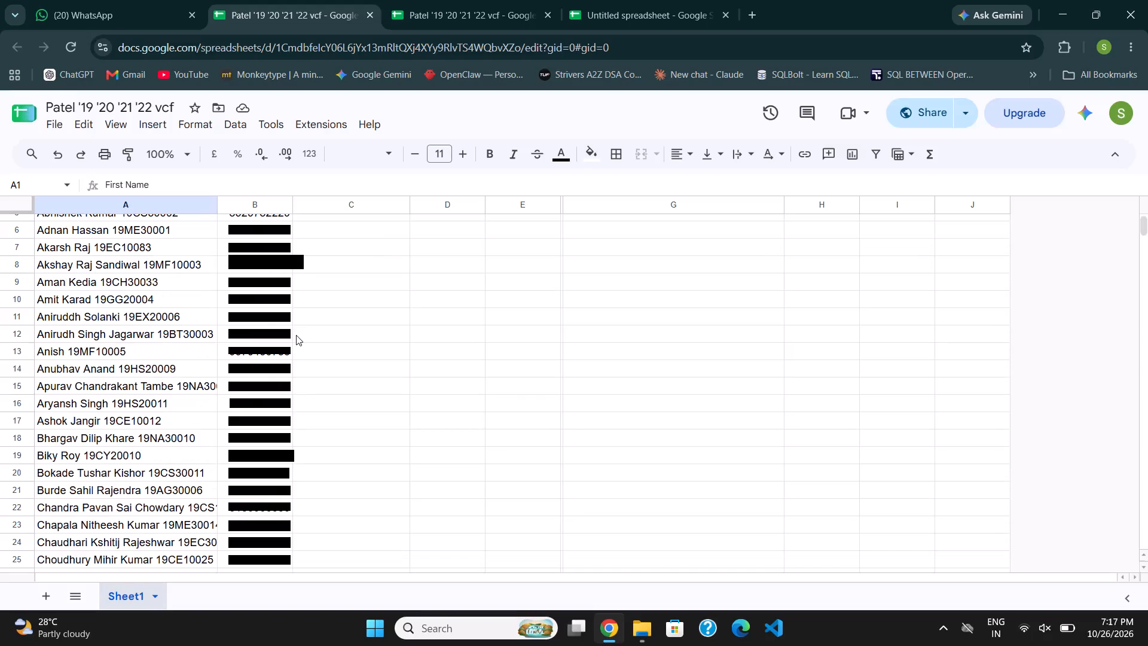
scroll(296, 335, "up", 1)
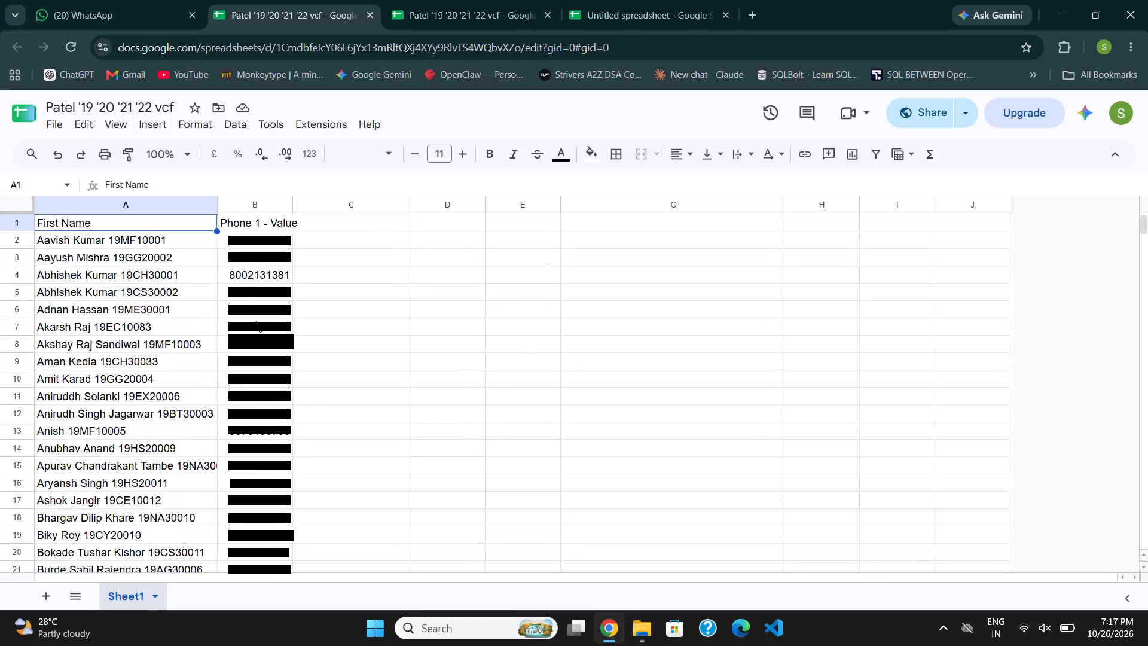
Look through the names and phone numbers in the Patel '19 '20 '21 '22 vcf sheet, from the first row to the last entry.
scroll(256, 321, "down", 1)
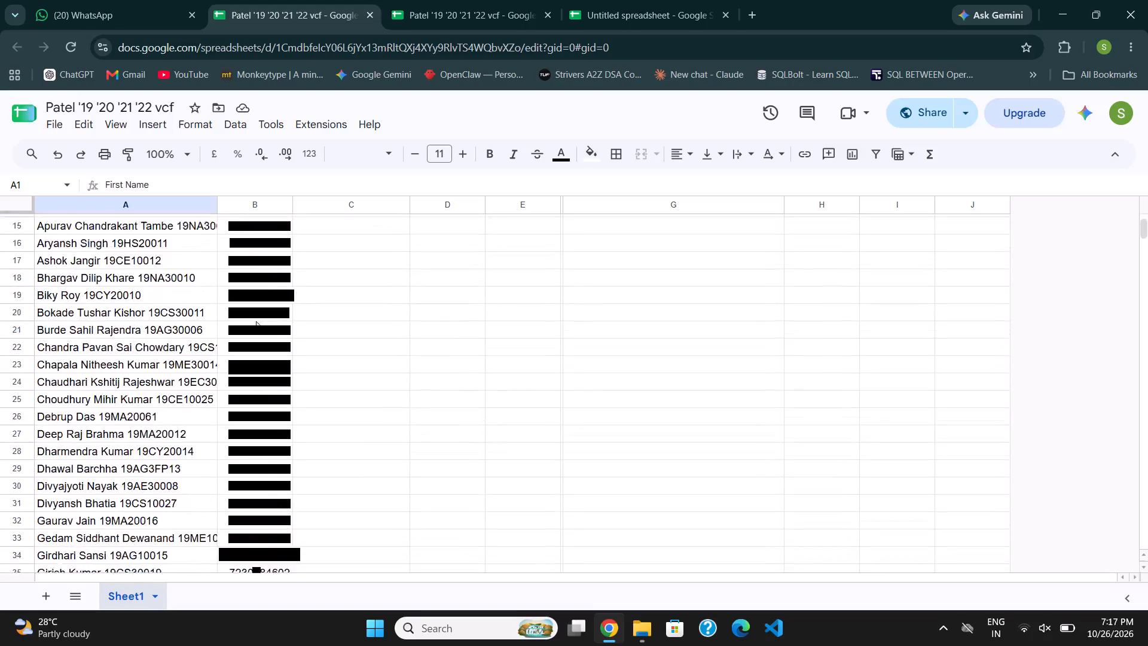
scroll(256, 321, "down", 7)
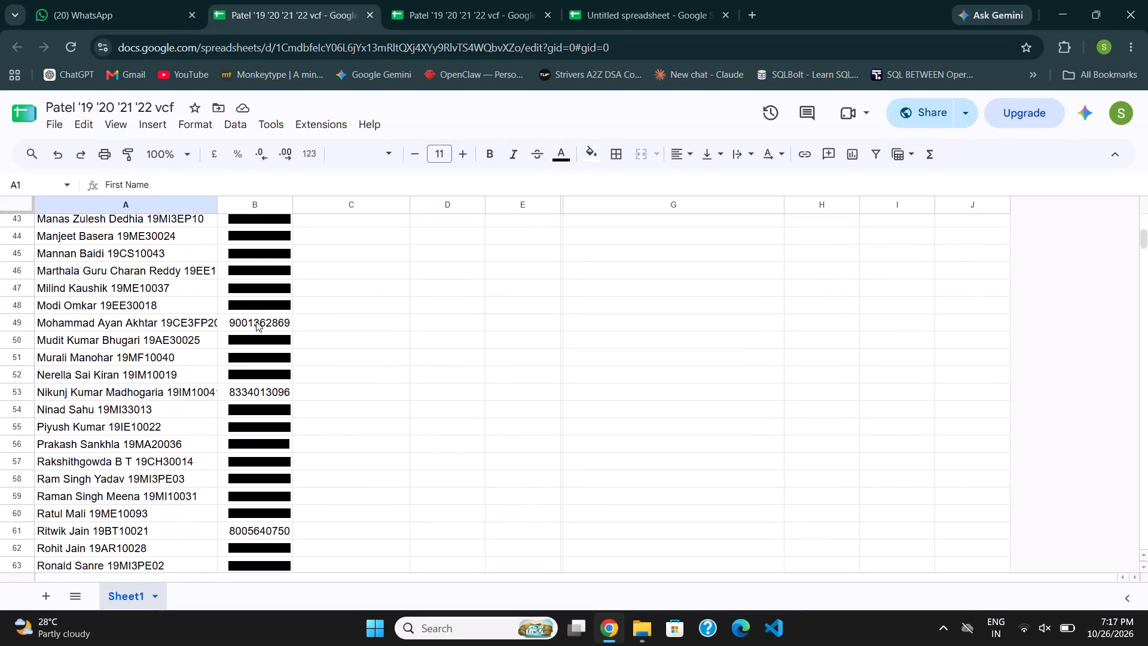
scroll(256, 321, "down", 6)
scroll(256, 321, "up", 1)
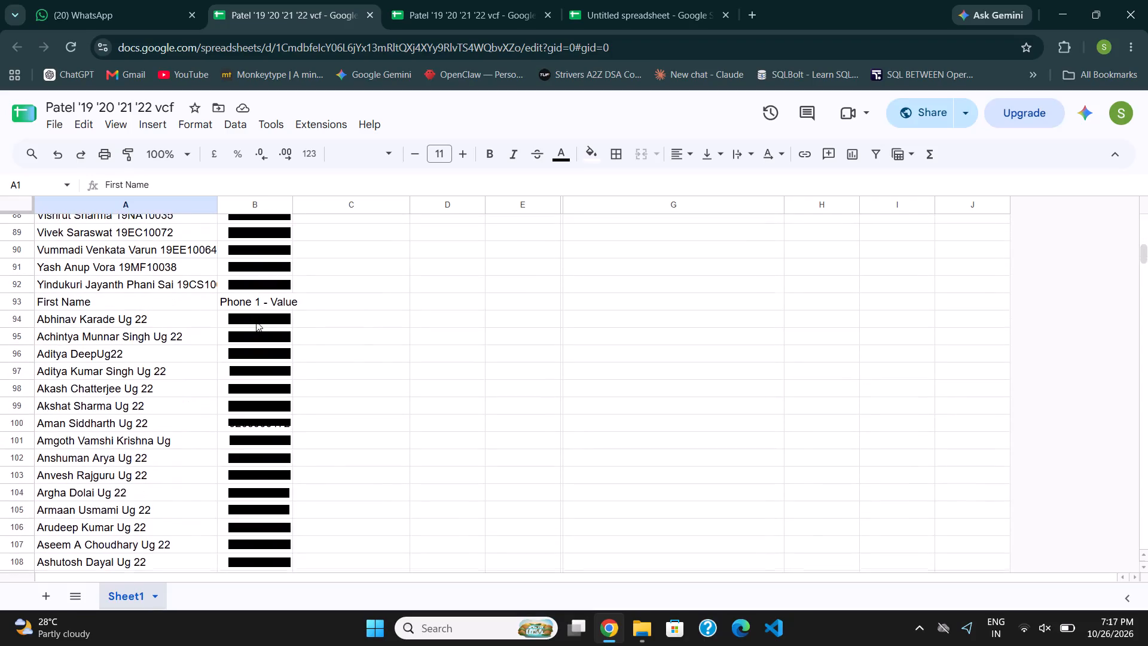
scroll(256, 321, "up", 9)
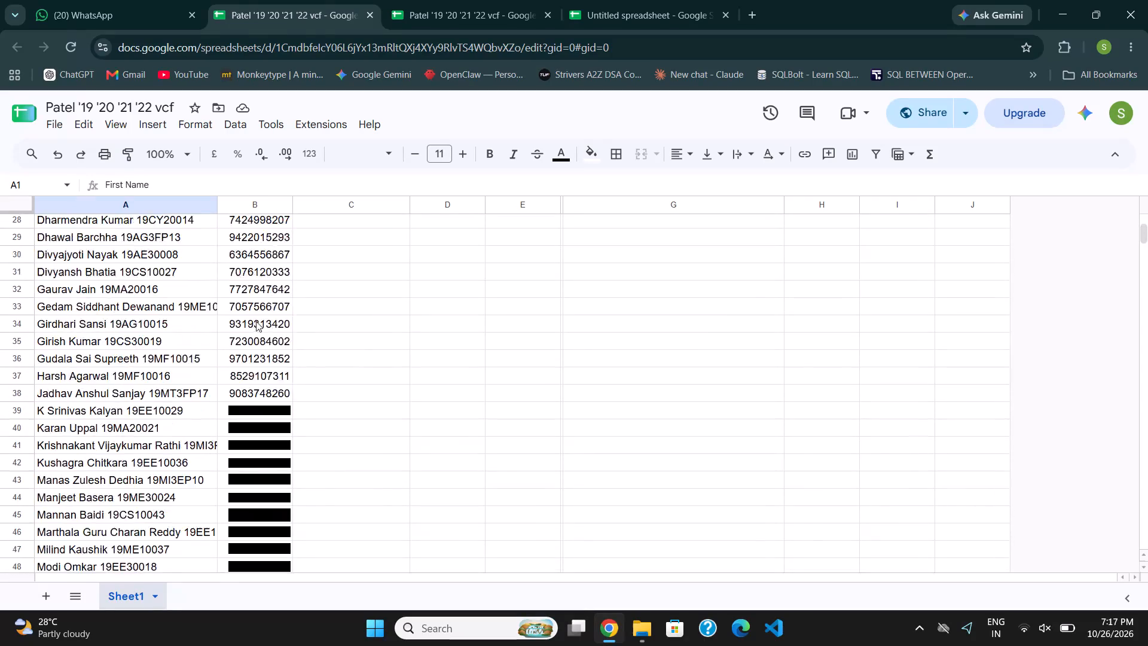
scroll(256, 321, "up", 2)
scroll(256, 321, "down", 1)
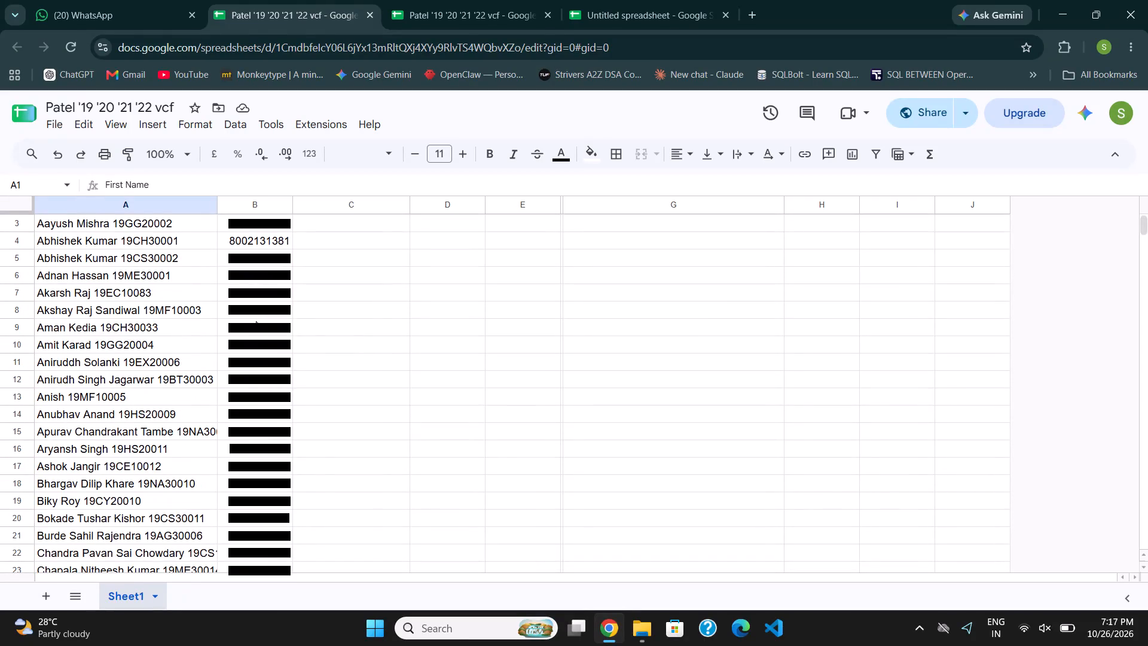
scroll(256, 321, "down", 7)
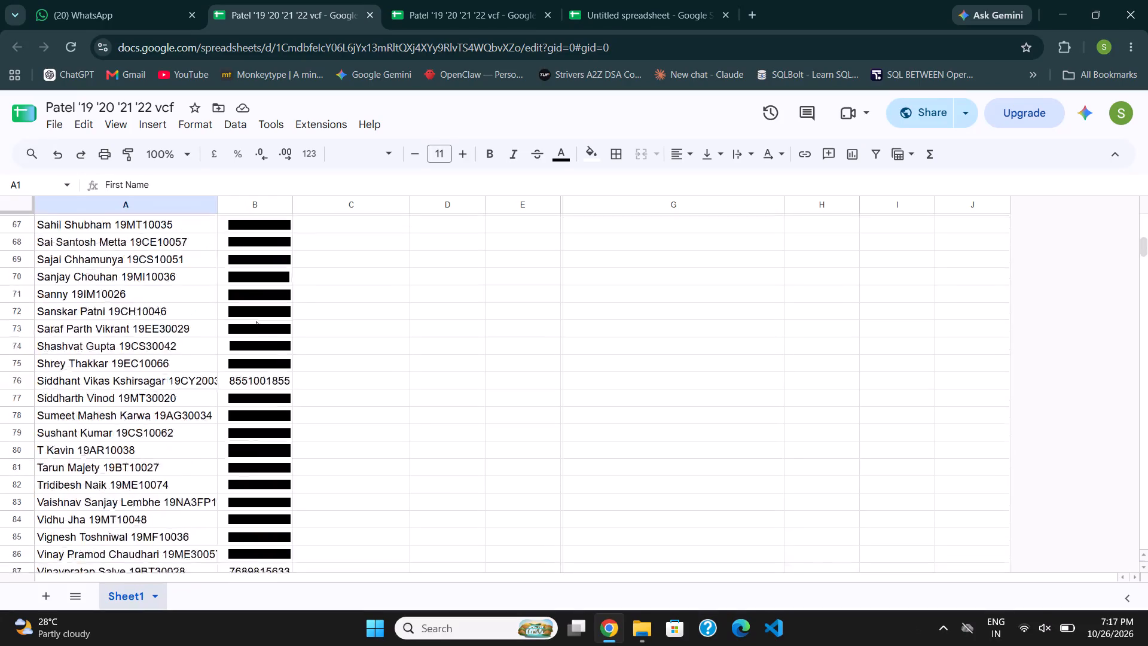
scroll(256, 321, "down", 5)
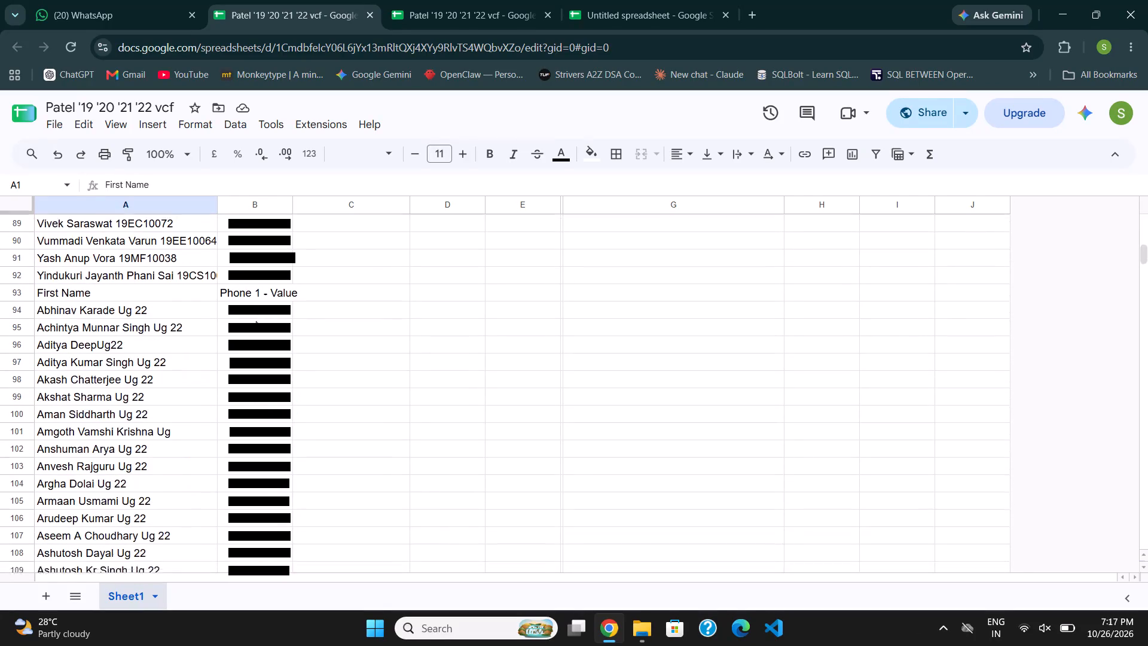
scroll(256, 321, "down", 11)
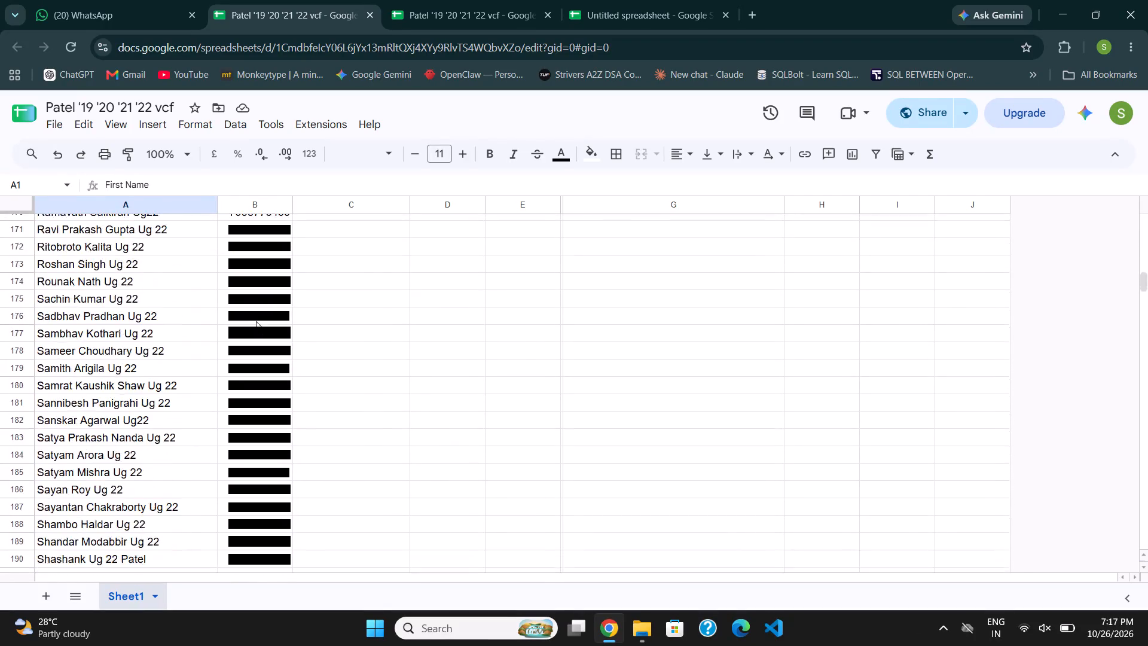
scroll(256, 321, "down", 14)
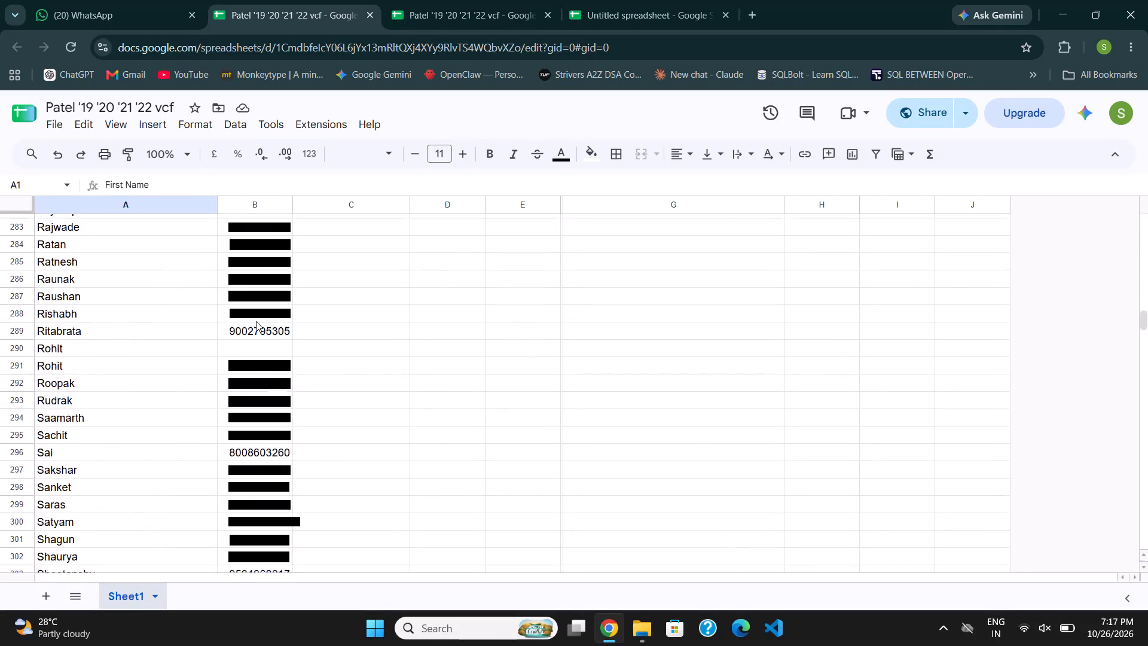
scroll(256, 321, "down", 7)
scroll(256, 321, "up", 2)
scroll(256, 321, "down", 3)
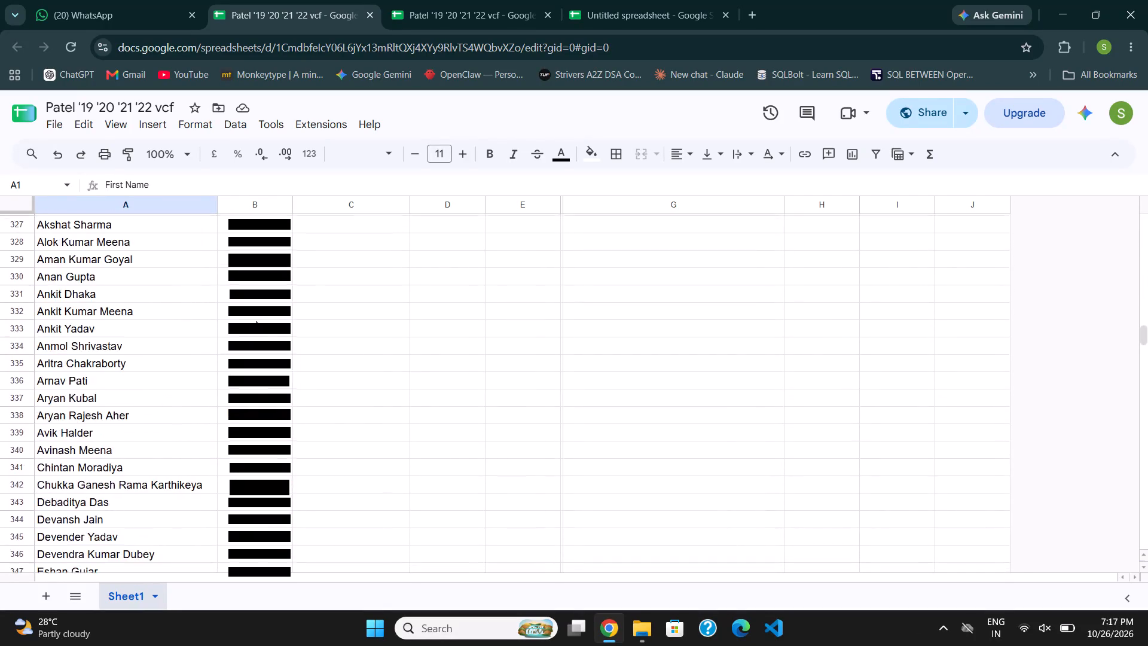
scroll(256, 321, "down", 11)
Examine where each batch of contacts starts and ends, using the repeated First Name header rows from the list's end back to row 93.
scroll(256, 321, "up", 1)
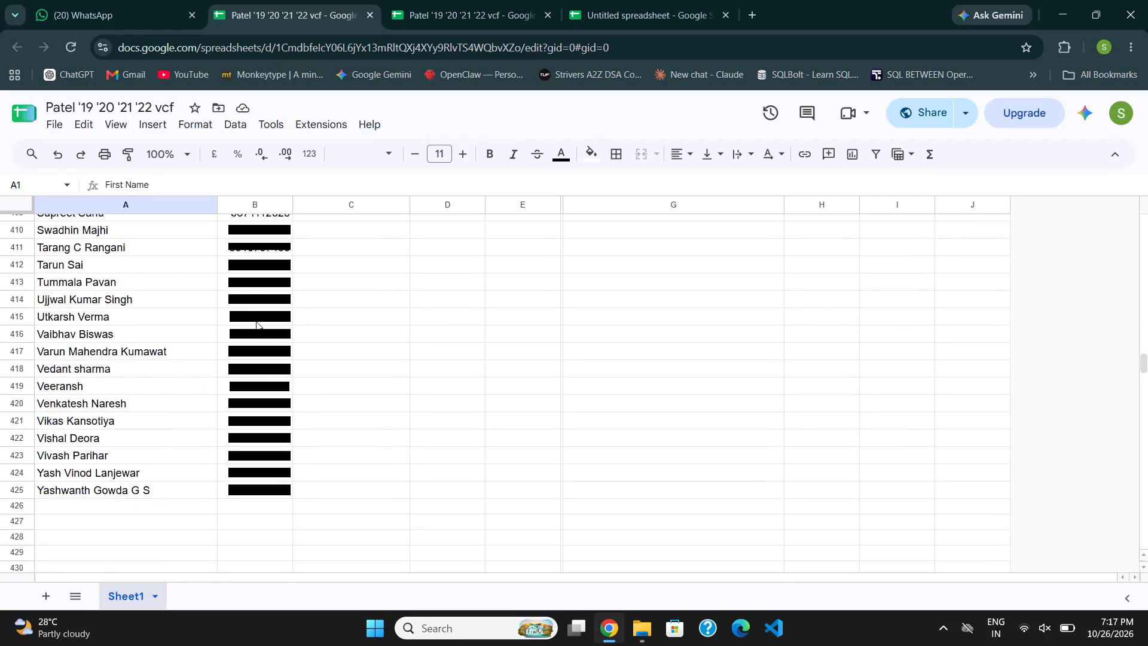
scroll(256, 321, "up", 12)
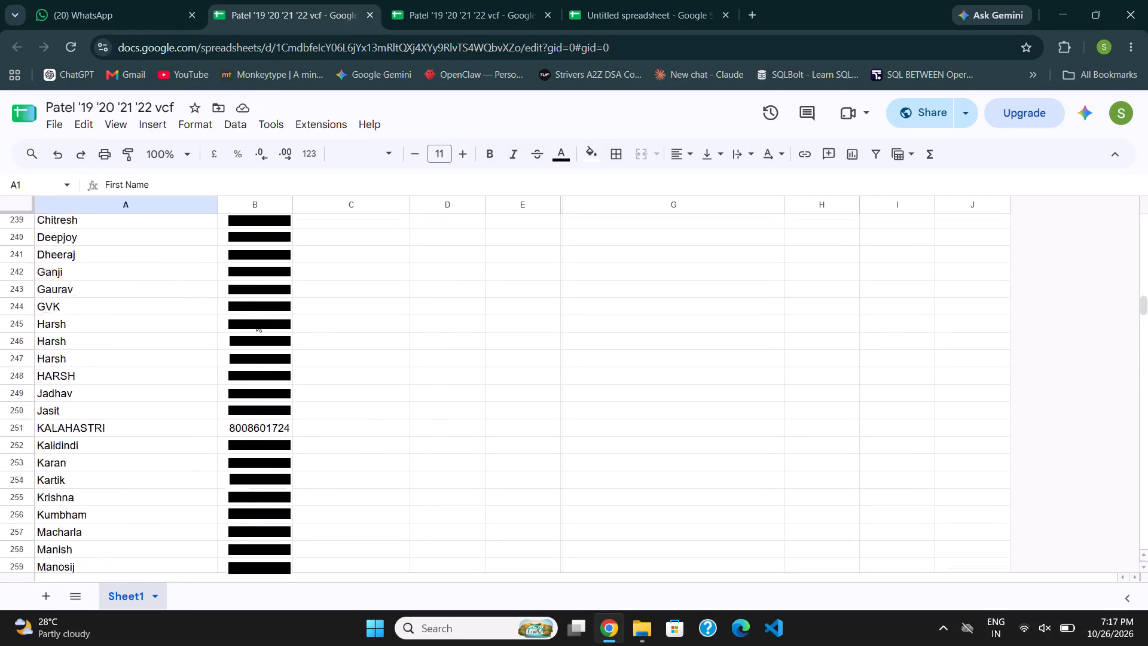
scroll(256, 321, "up", 7)
scroll(256, 321, "down", 1)
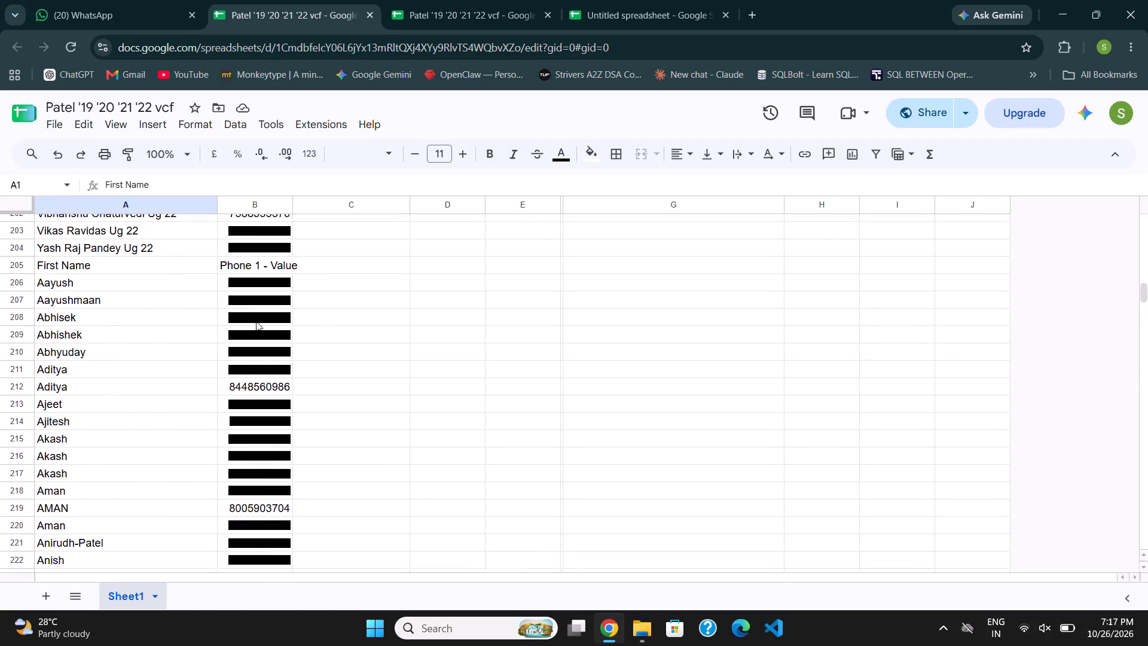
scroll(256, 321, "down", 10)
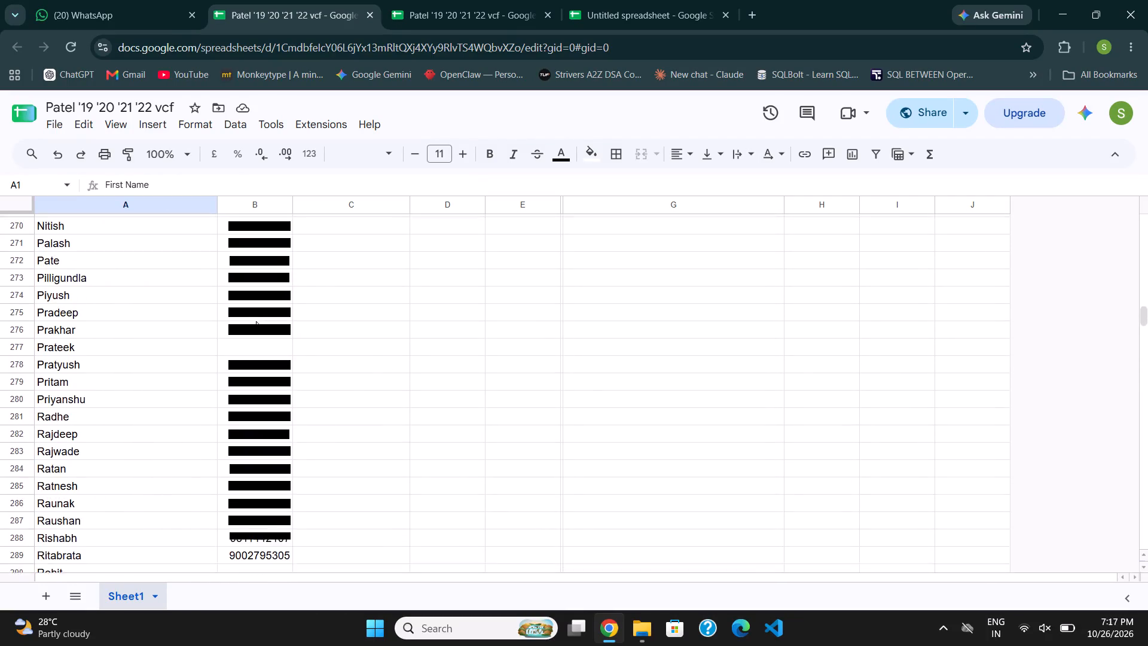
scroll(256, 321, "down", 7)
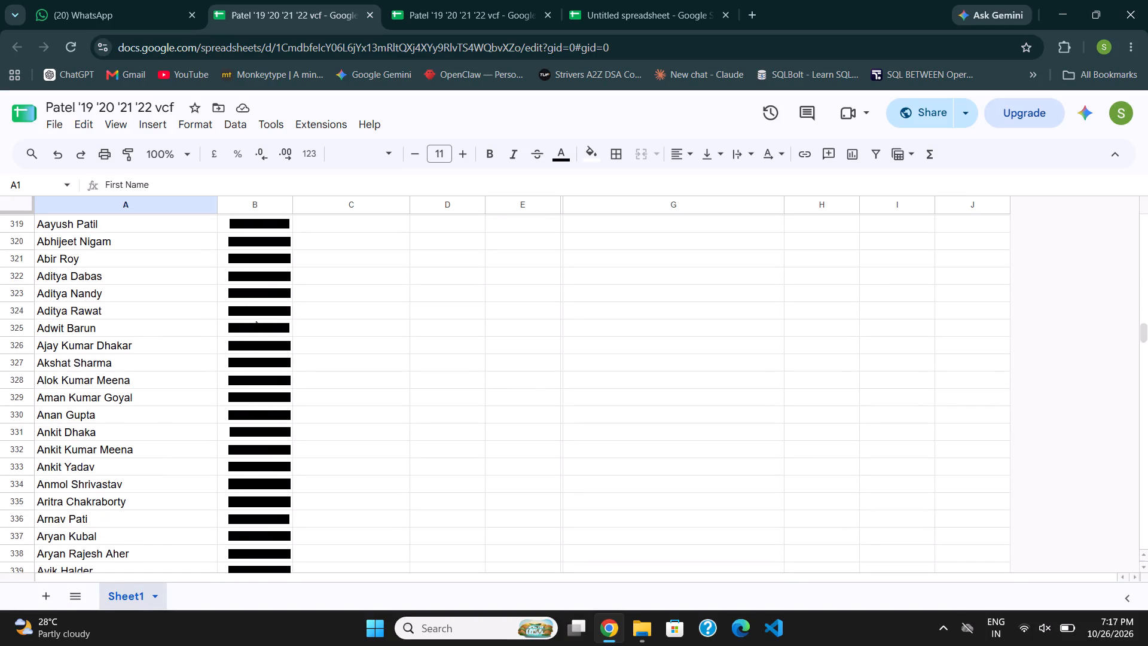
scroll(256, 321, "down", 2)
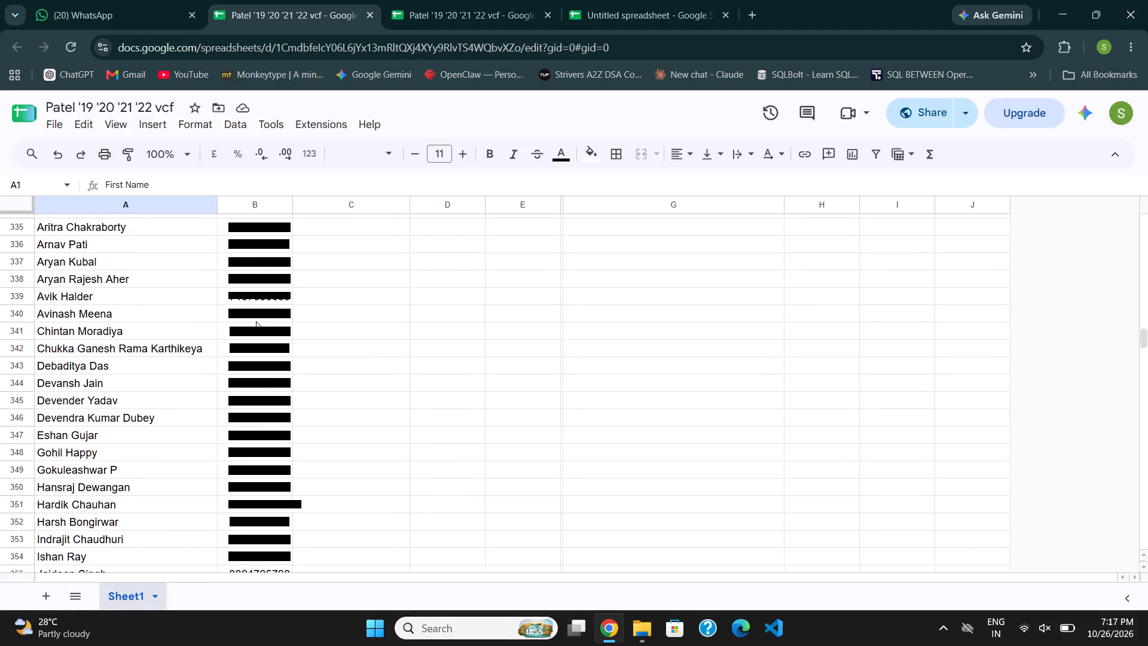
scroll(256, 321, "down", 9)
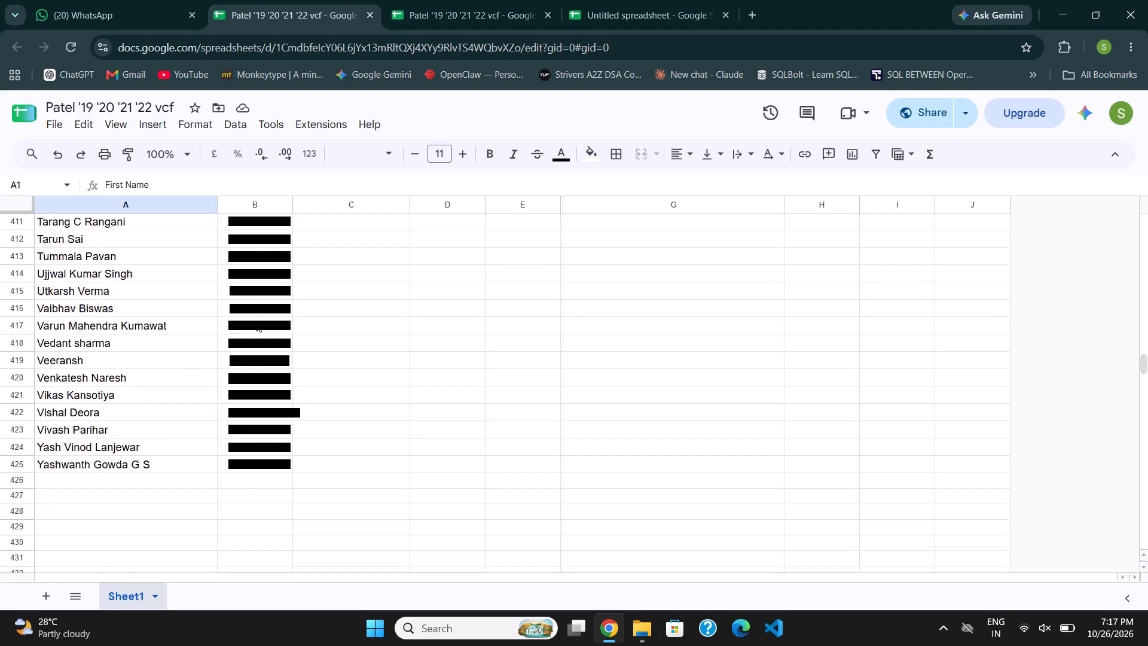
scroll(256, 321, "down", 4)
scroll(256, 321, "up", 12)
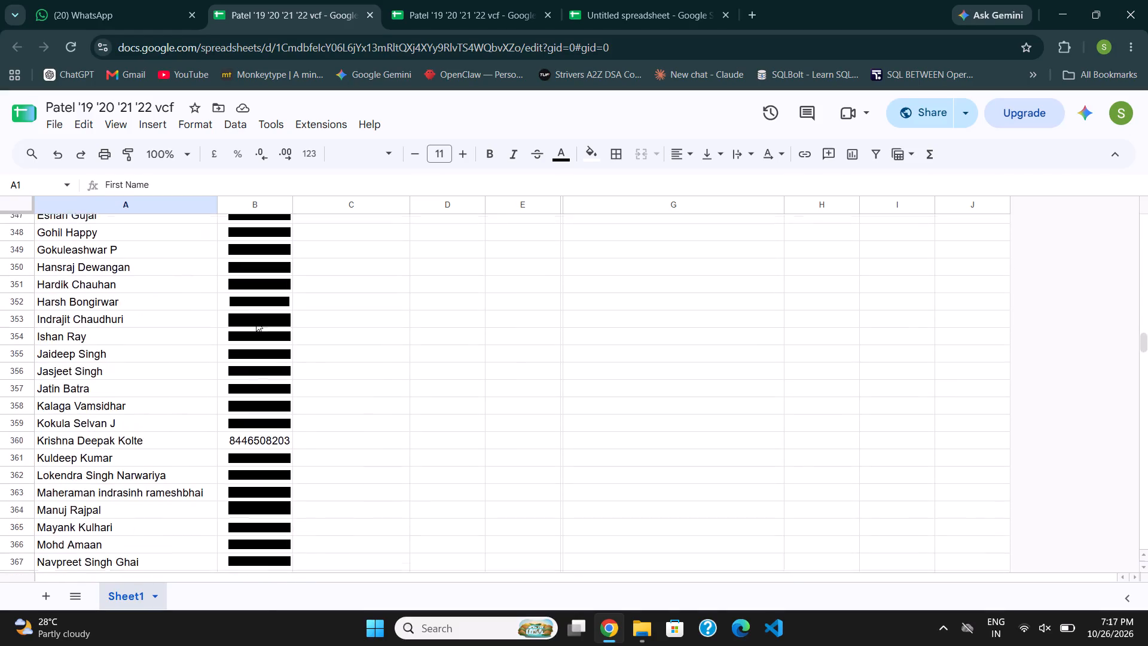
scroll(256, 321, "up", 16)
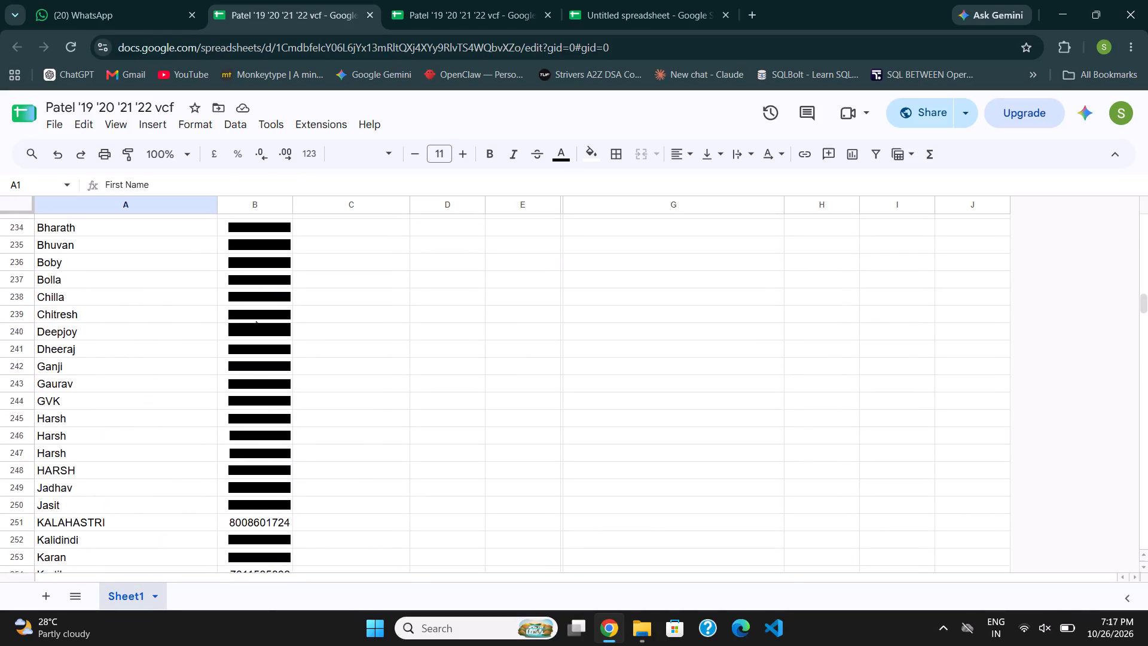
scroll(256, 321, "up", 3)
scroll(256, 321, "down", 7)
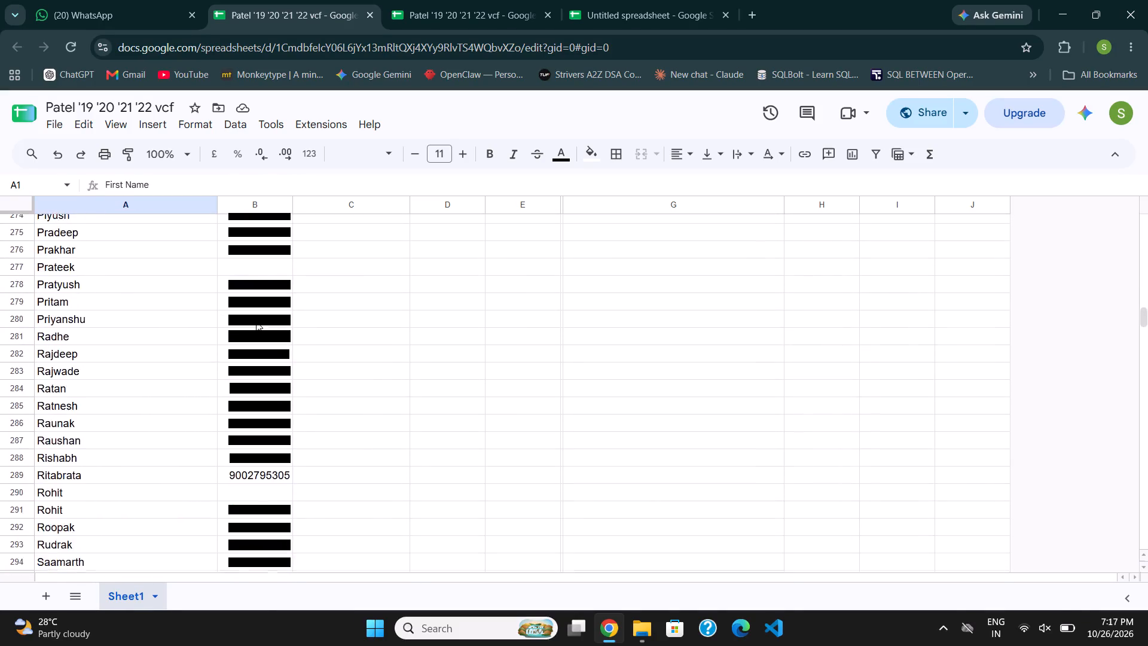
scroll(256, 321, "down", 11)
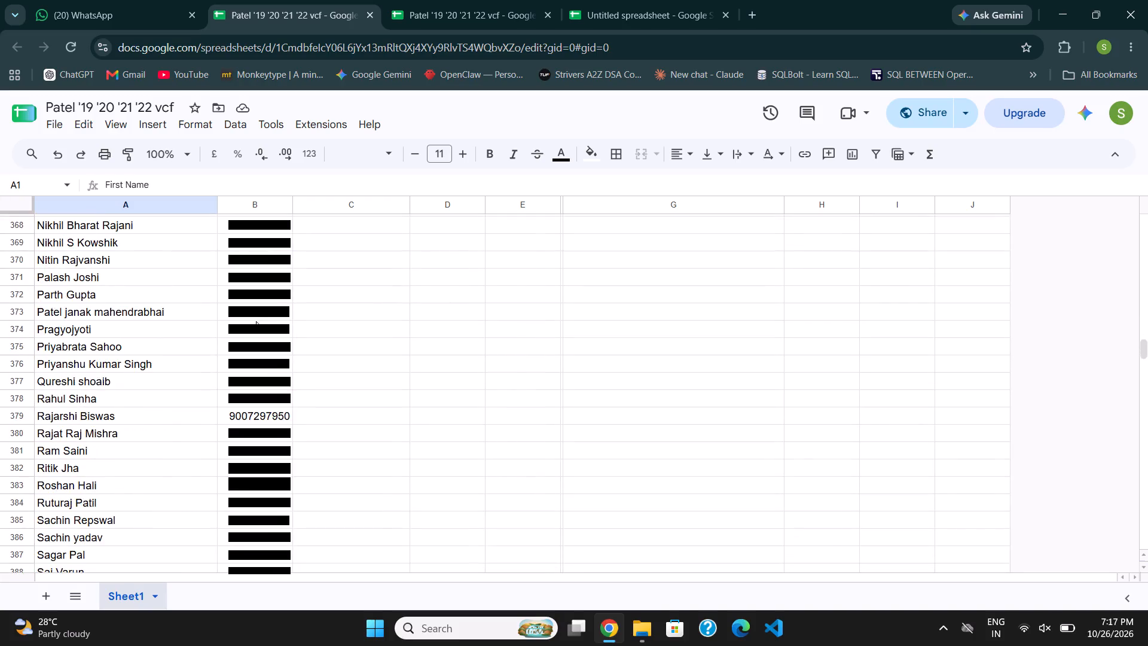
scroll(256, 321, "down", 3)
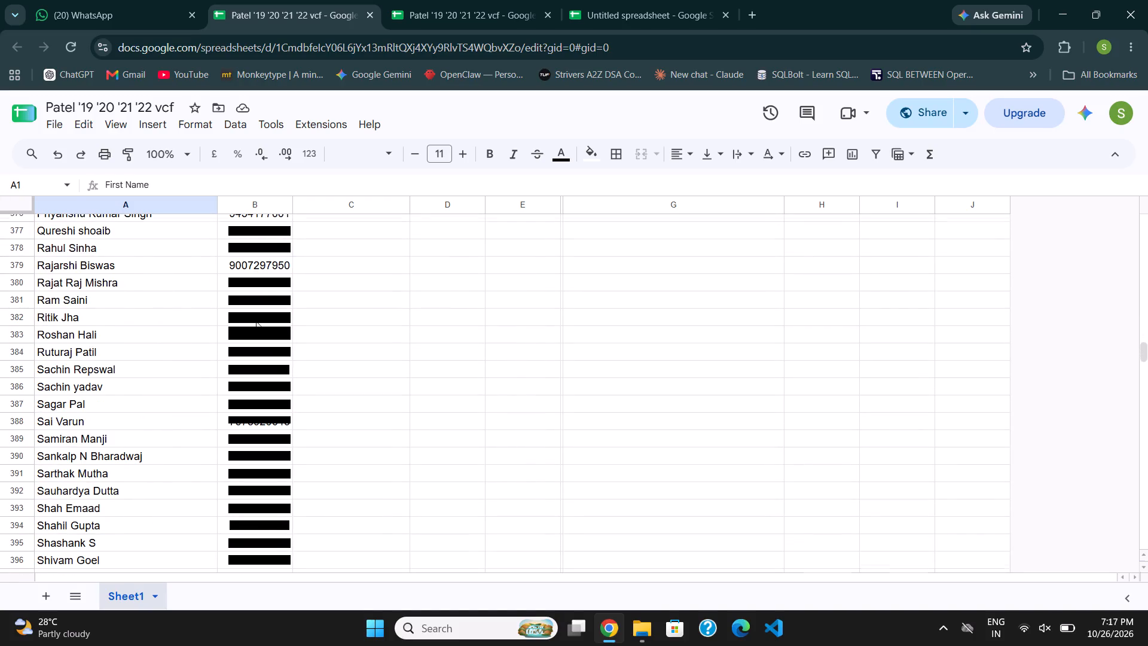
scroll(256, 321, "down", 5)
scroll(256, 321, "up", 3)
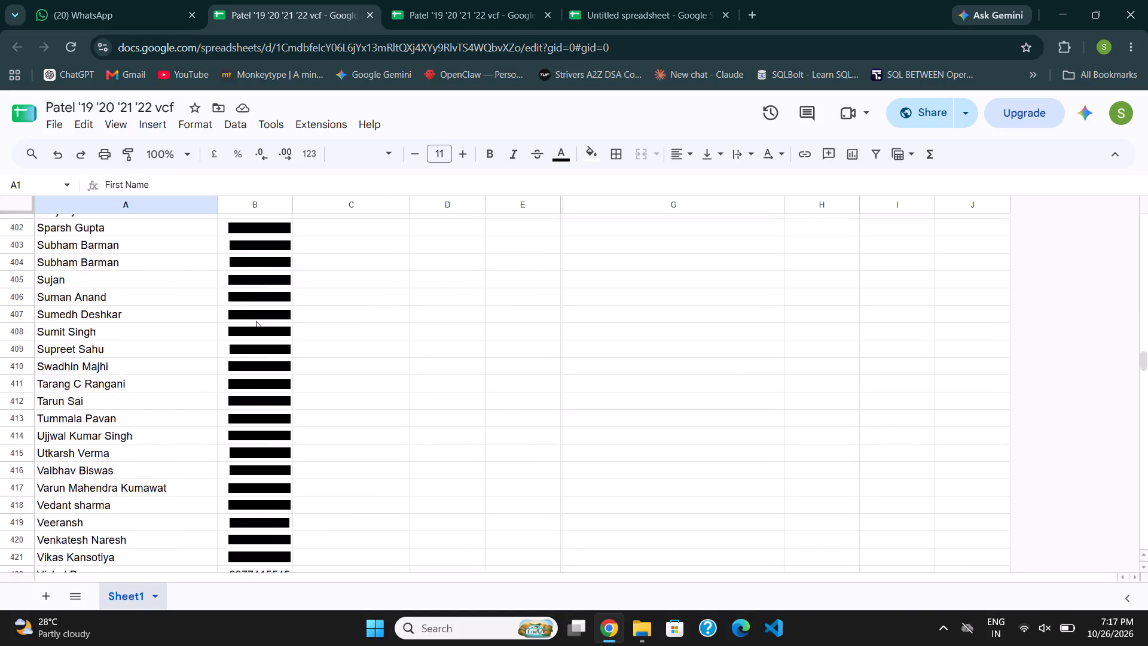
scroll(256, 321, "up", 9)
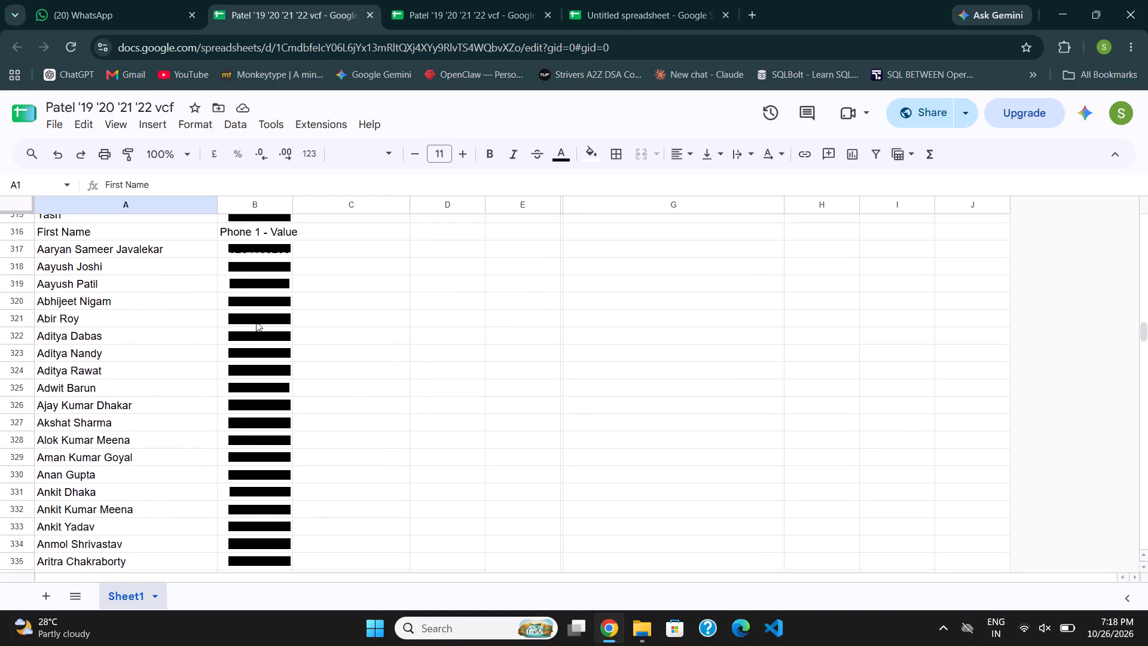
scroll(256, 321, "up", 5)
scroll(256, 321, "down", 1)
scroll(256, 321, "up", 2)
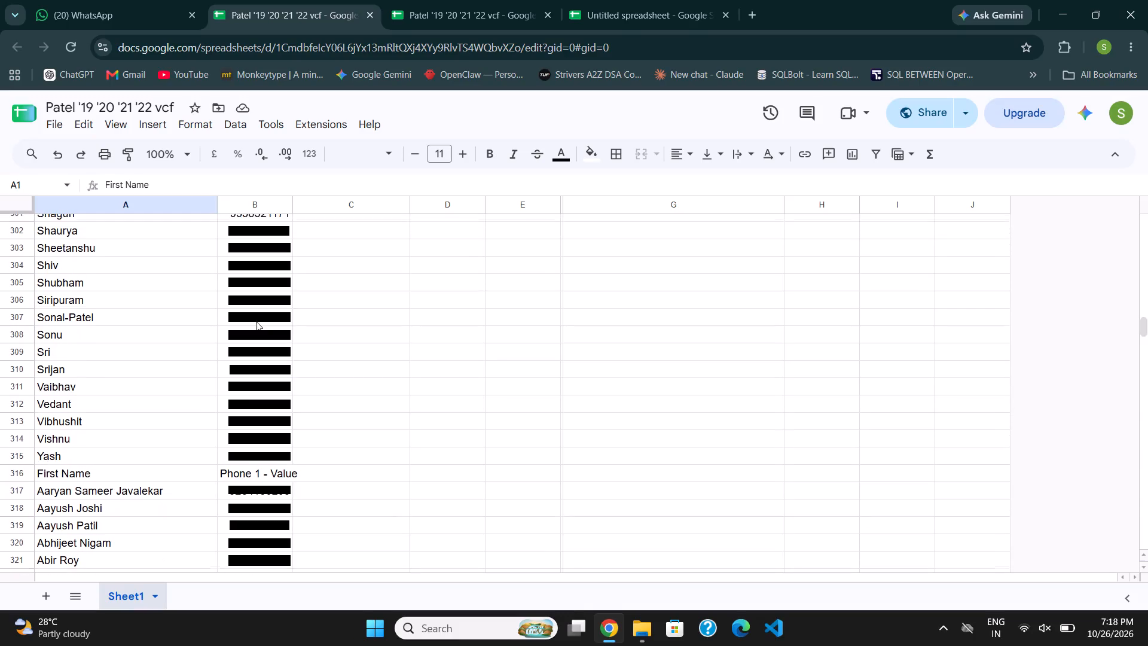
scroll(256, 321, "up", 11)
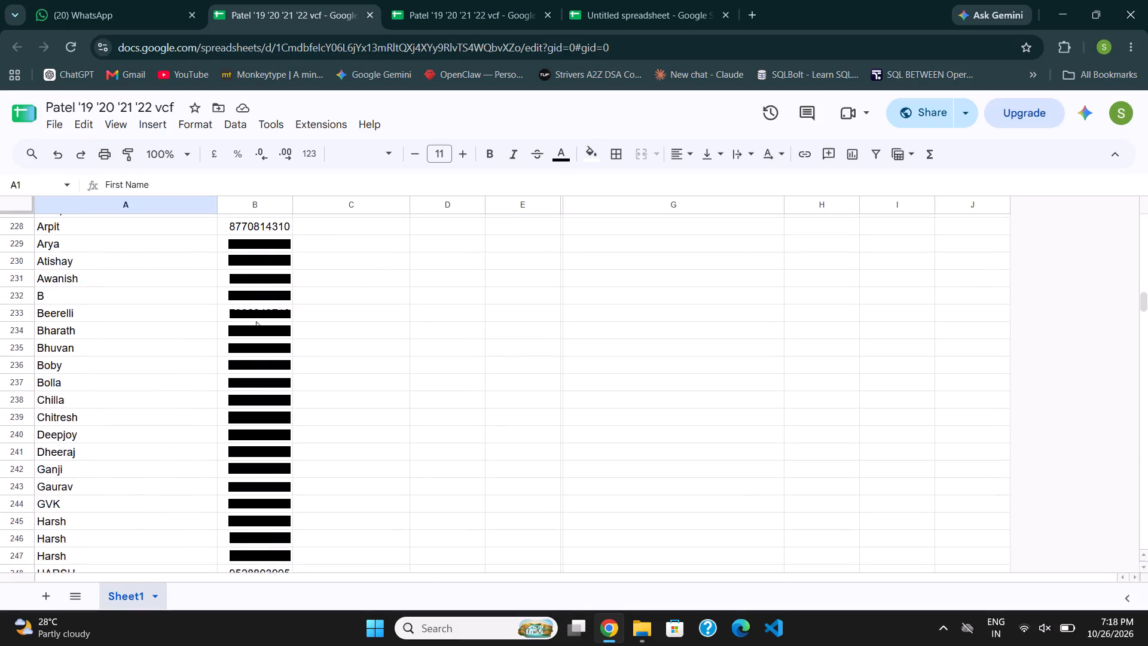
scroll(256, 321, "up", 10)
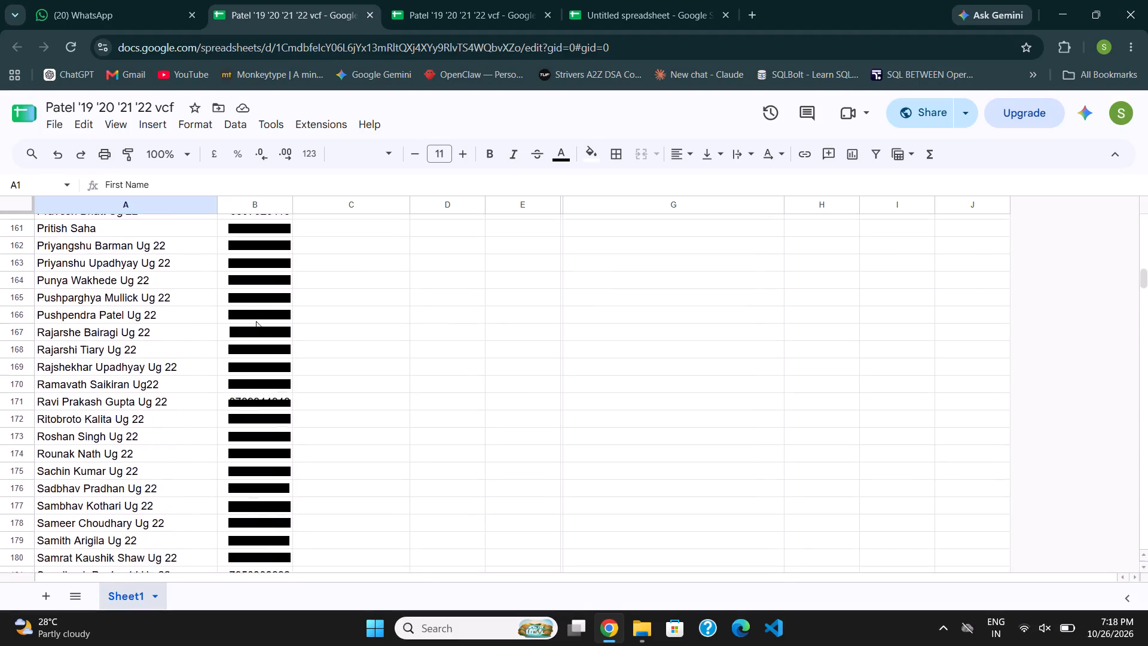
scroll(256, 321, "up", 10)
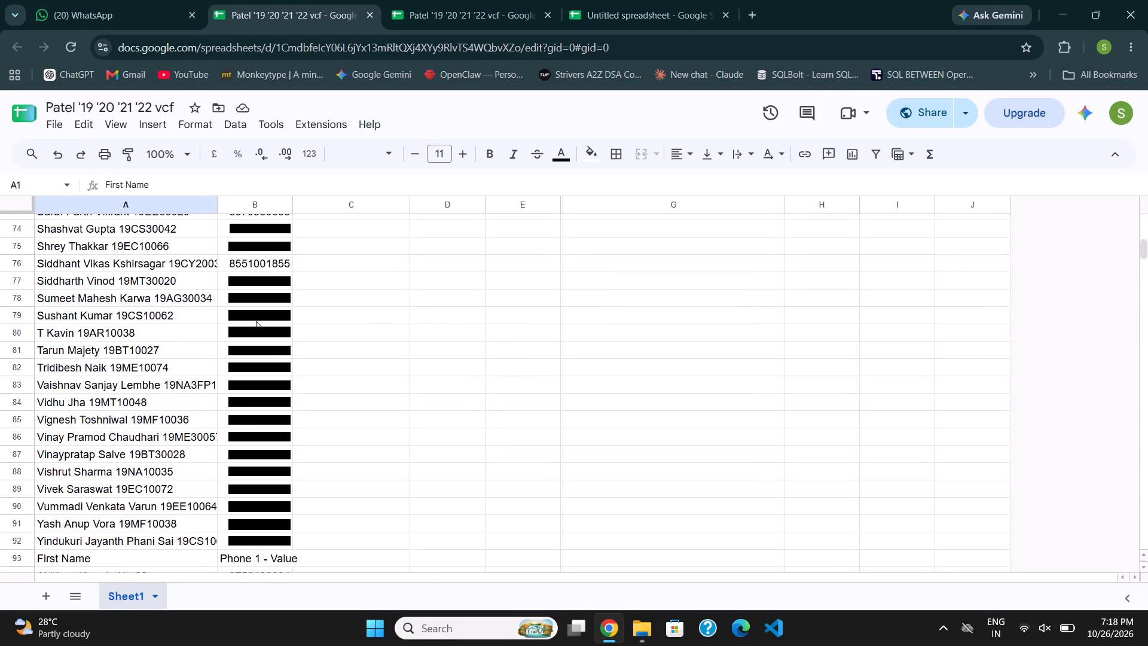
scroll(256, 321, "down", 1)
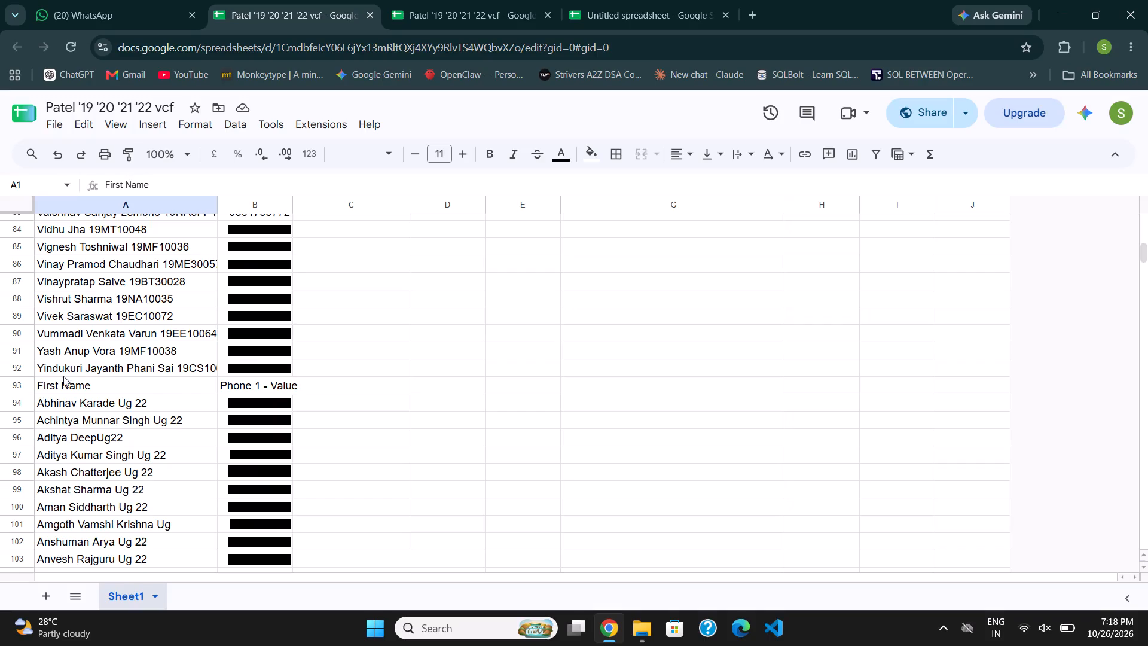
Select row 92, the last contact above the second First Name header, and check the first batch from the sheet's top to that boundary.
left_click(14, 367)
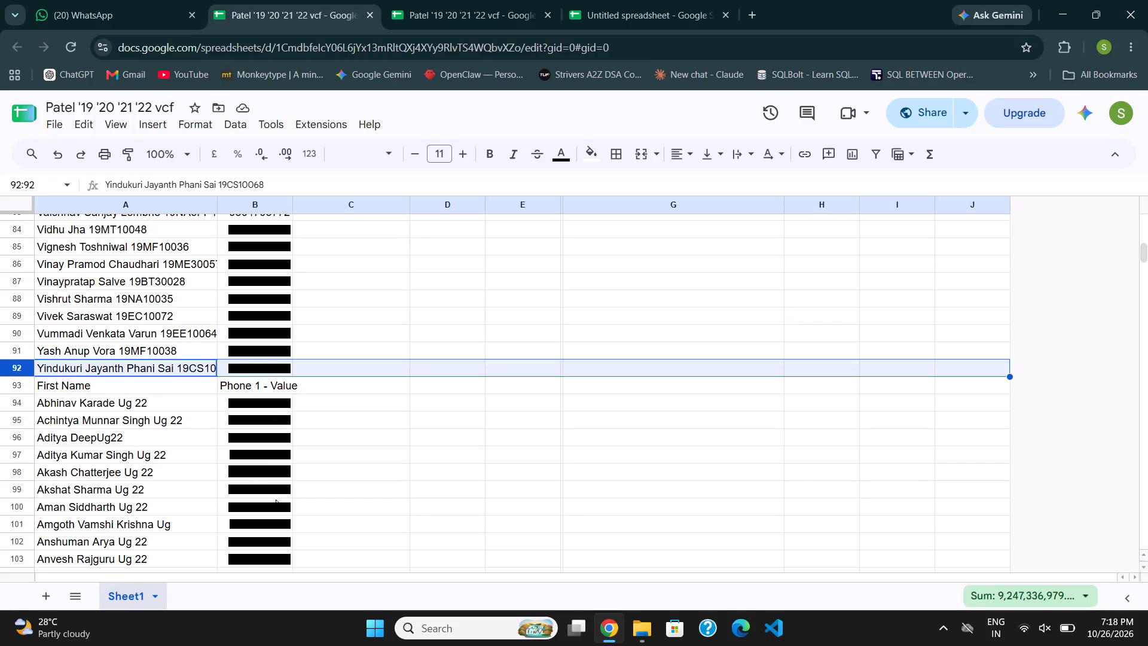
scroll(276, 499, "up", 20)
scroll(276, 499, "up", 5)
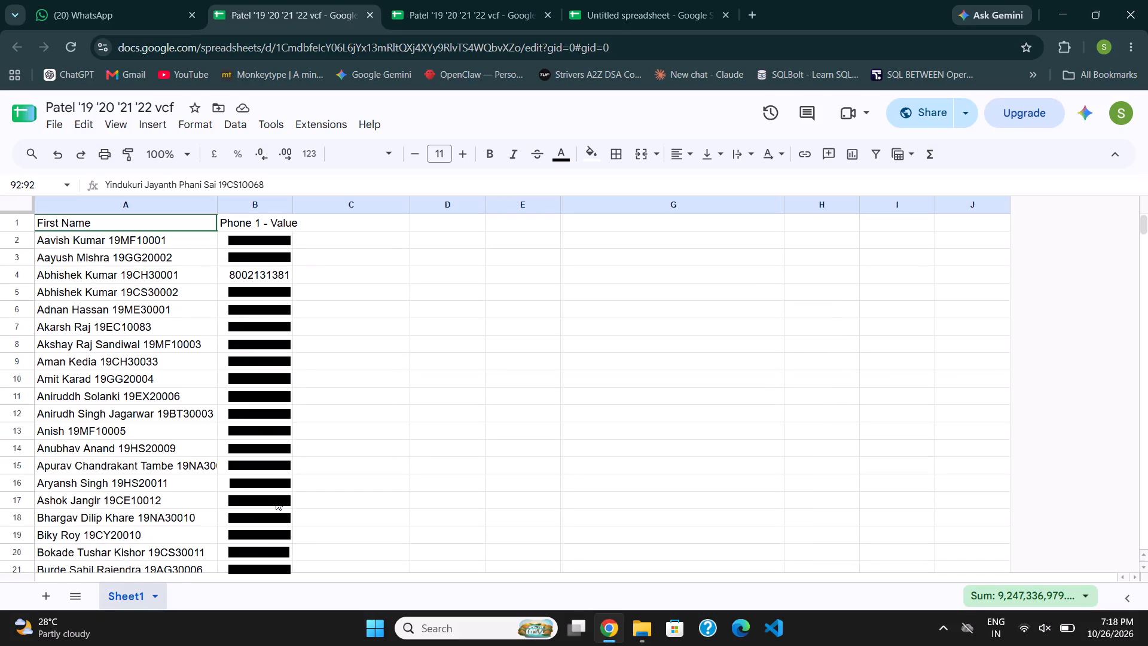
scroll(276, 499, "down", 8)
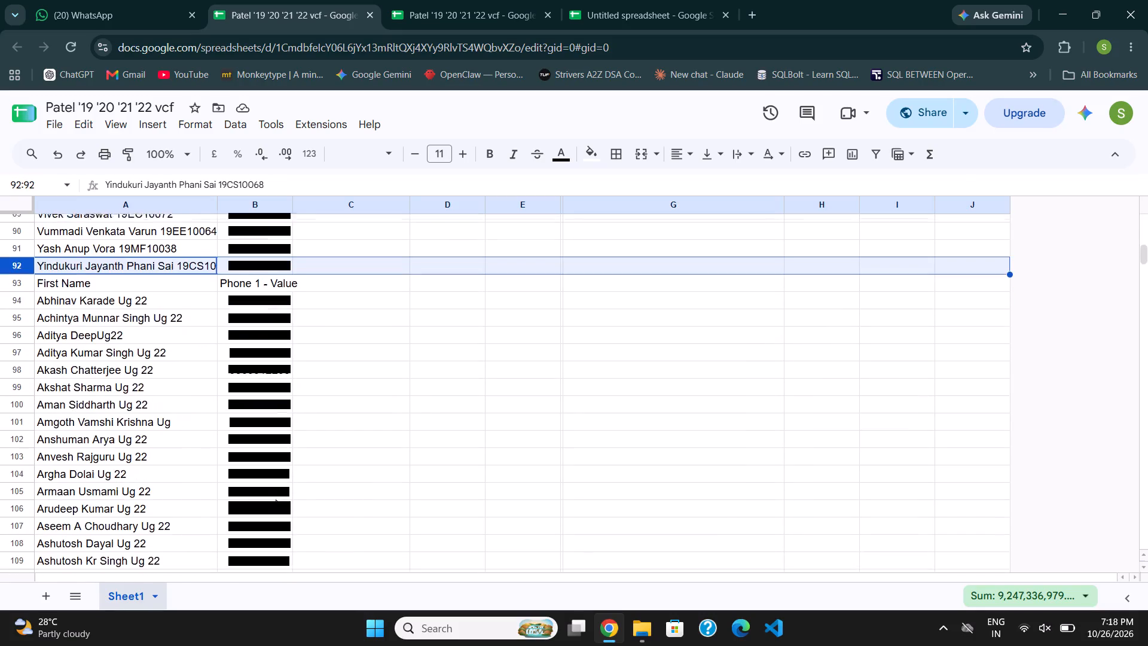
scroll(276, 499, "down", 2)
scroll(276, 499, "up", 1)
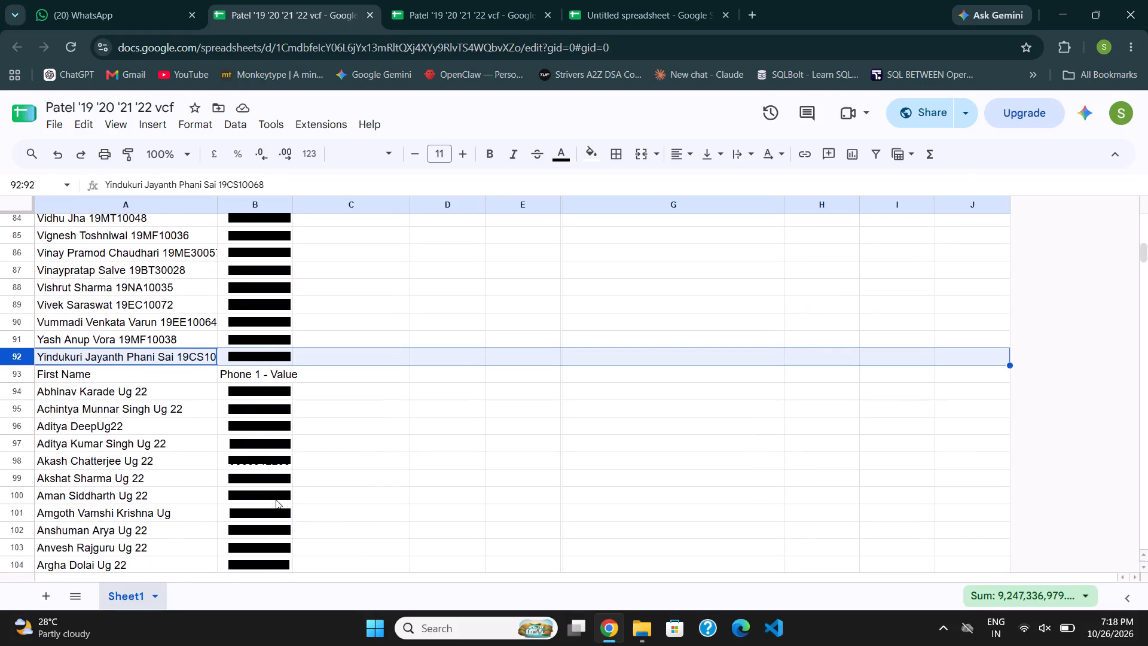
scroll(276, 499, "up", 2)
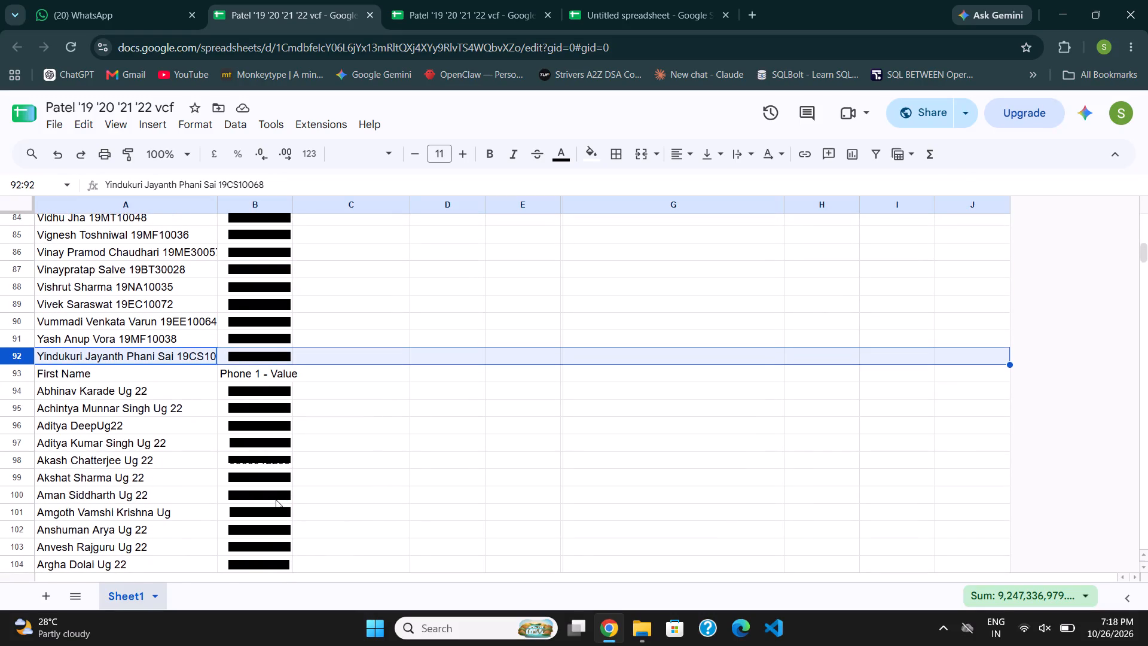
scroll(276, 499, "up", 2)
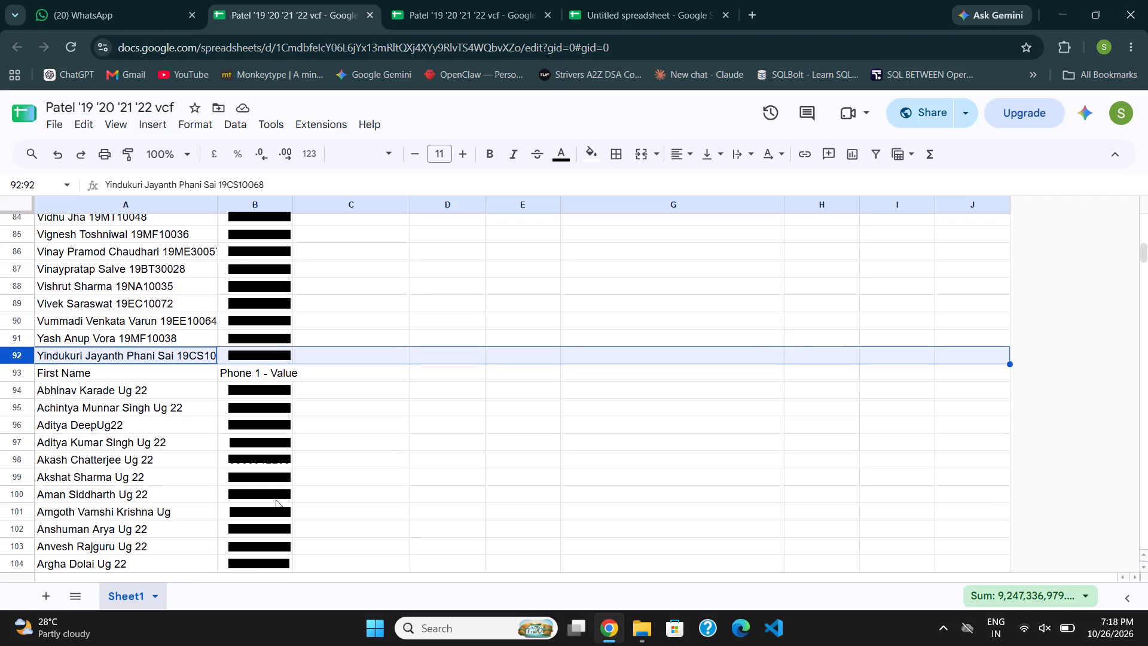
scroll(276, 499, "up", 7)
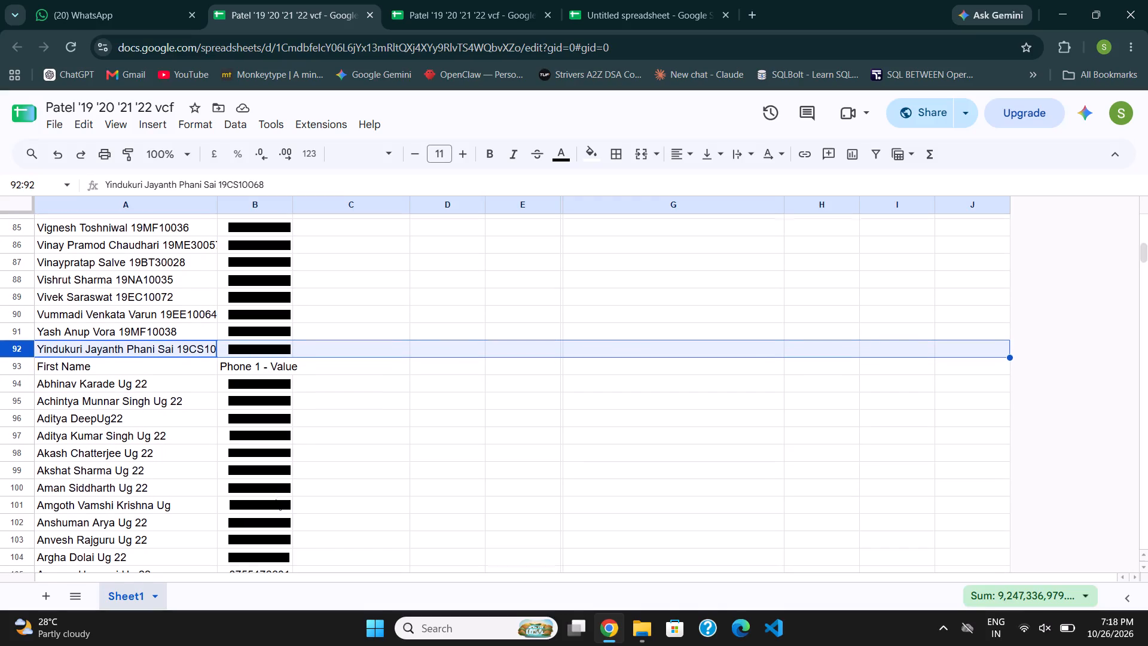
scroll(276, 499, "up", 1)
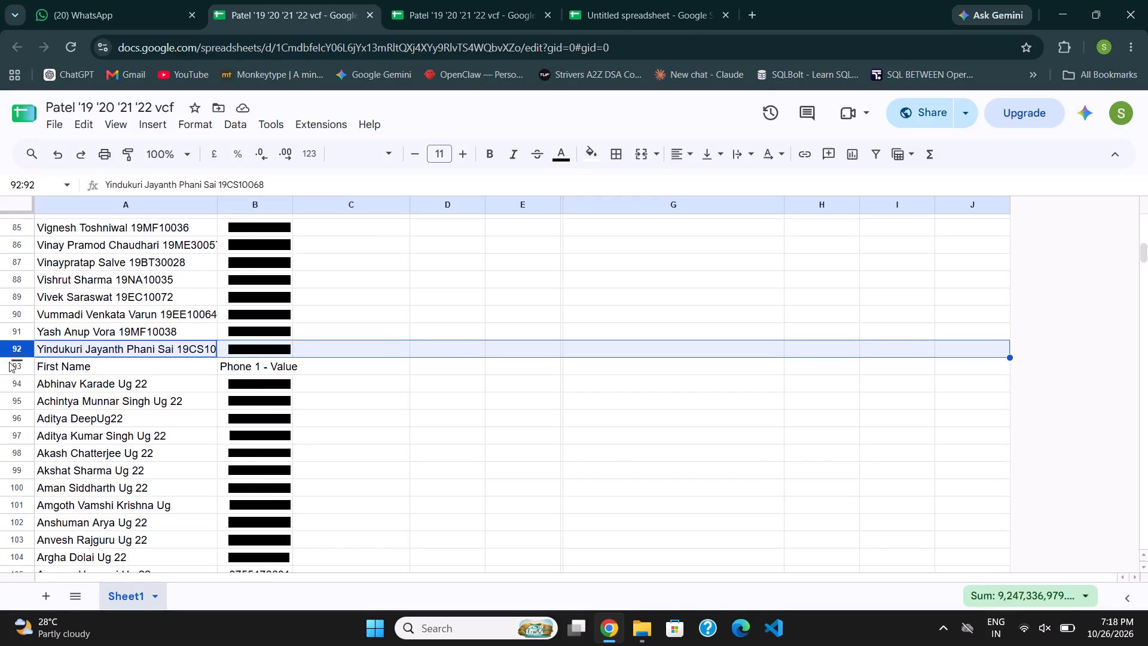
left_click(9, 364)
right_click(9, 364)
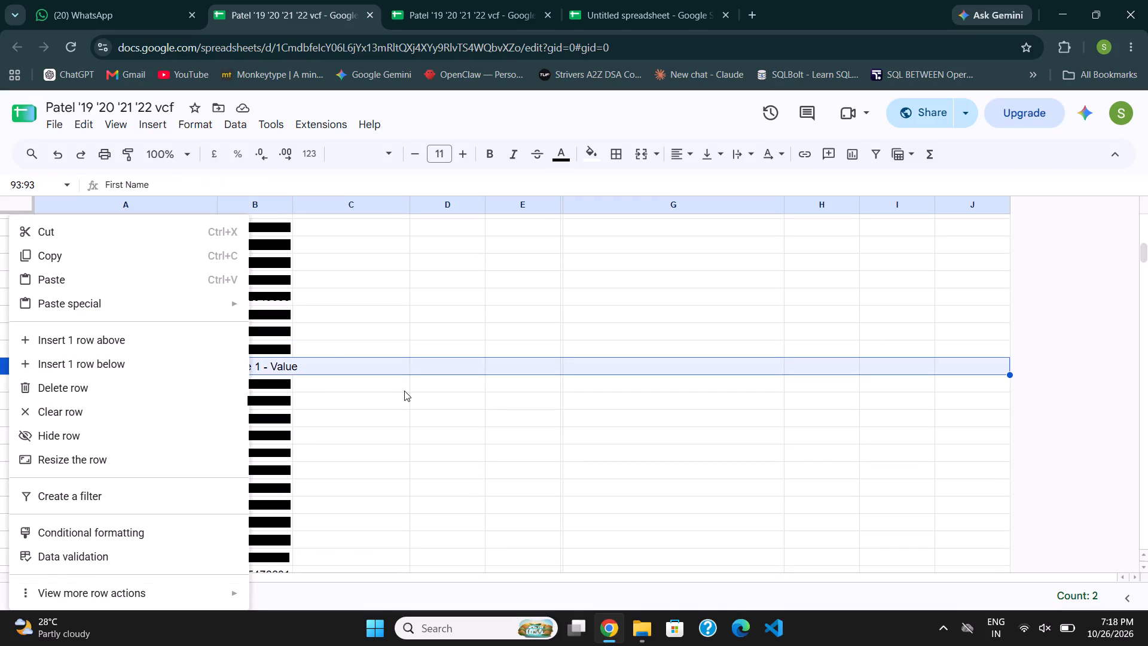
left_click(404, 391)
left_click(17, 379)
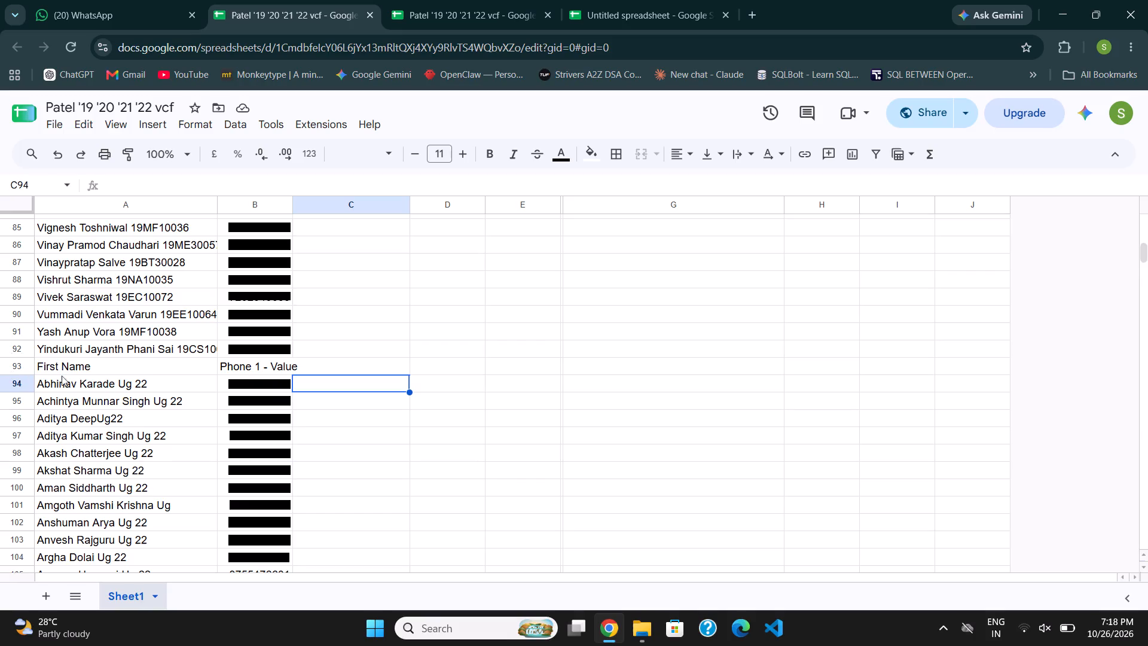
Select the whole of row 93, the repeated First Name and Phone 1 - Value header above the Ug 22 contacts.
left_click(16, 367)
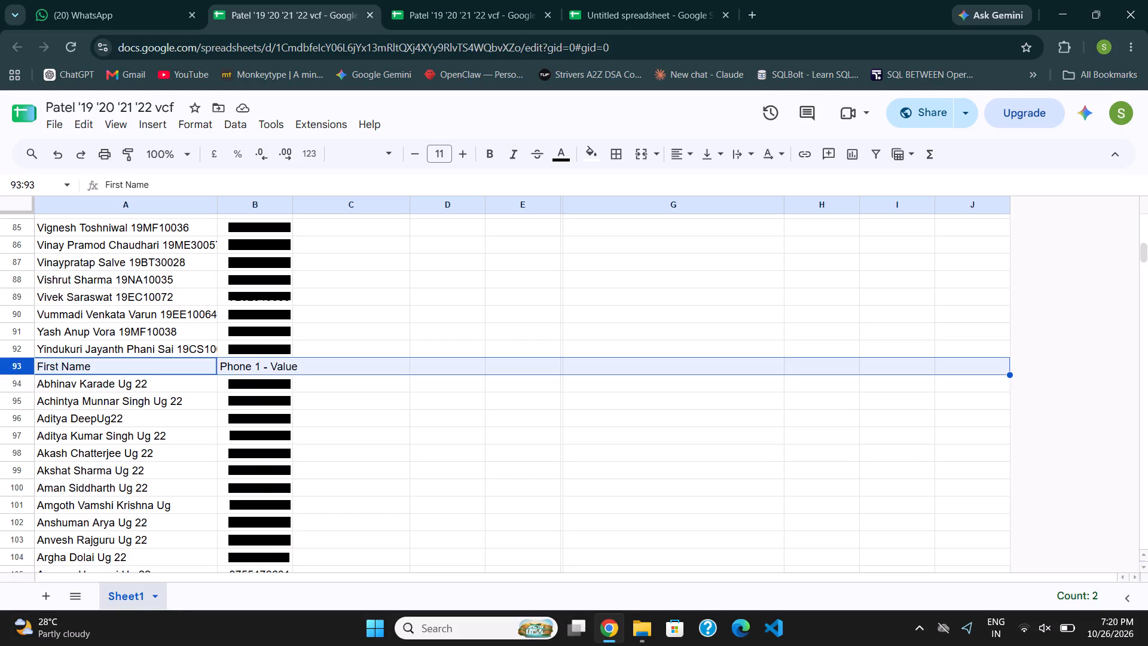
scroll(17, 365, "right", 1)
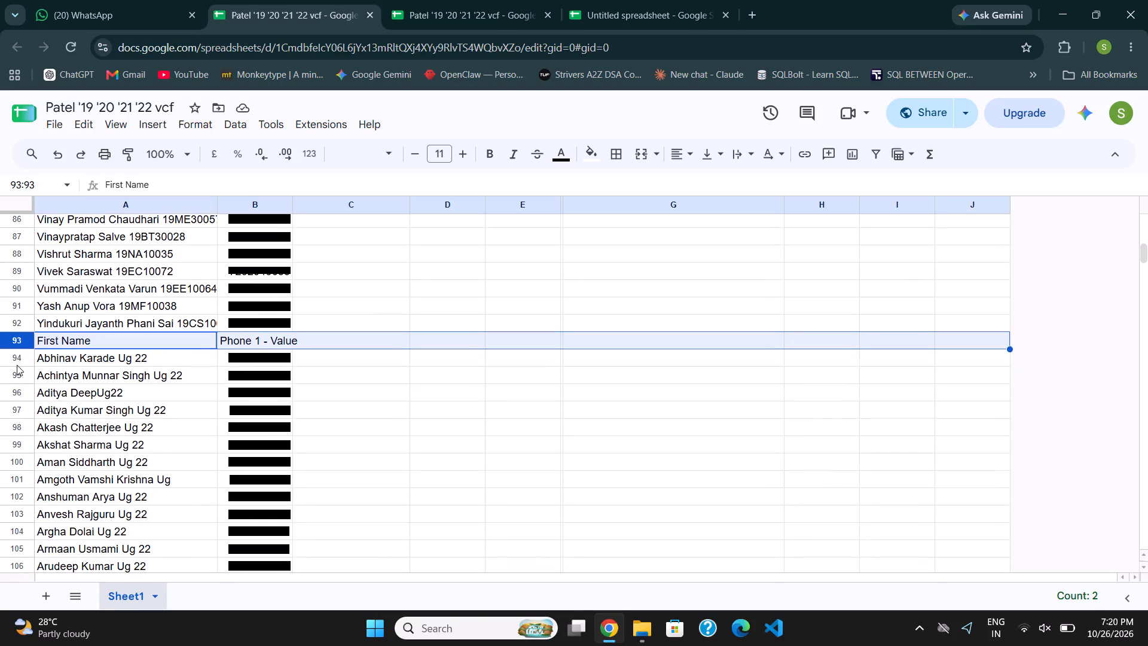
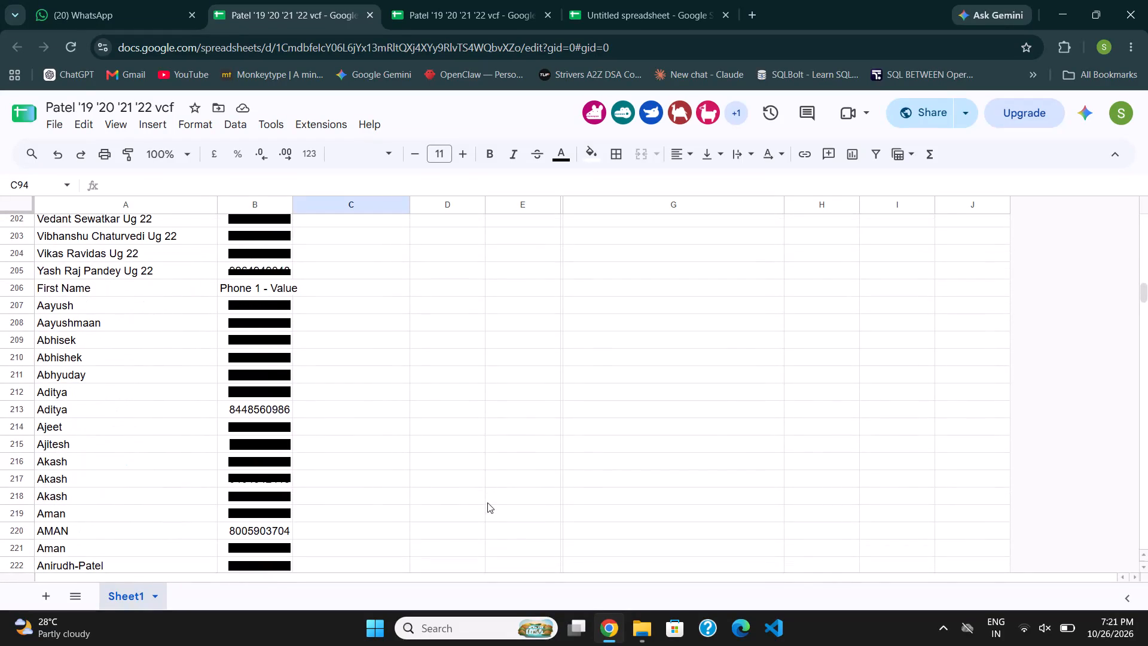
Examine the contact batch below the First Name header in row 206, down to where the next repeated header row starts a new batch.
scroll(460, 456, "down", 2)
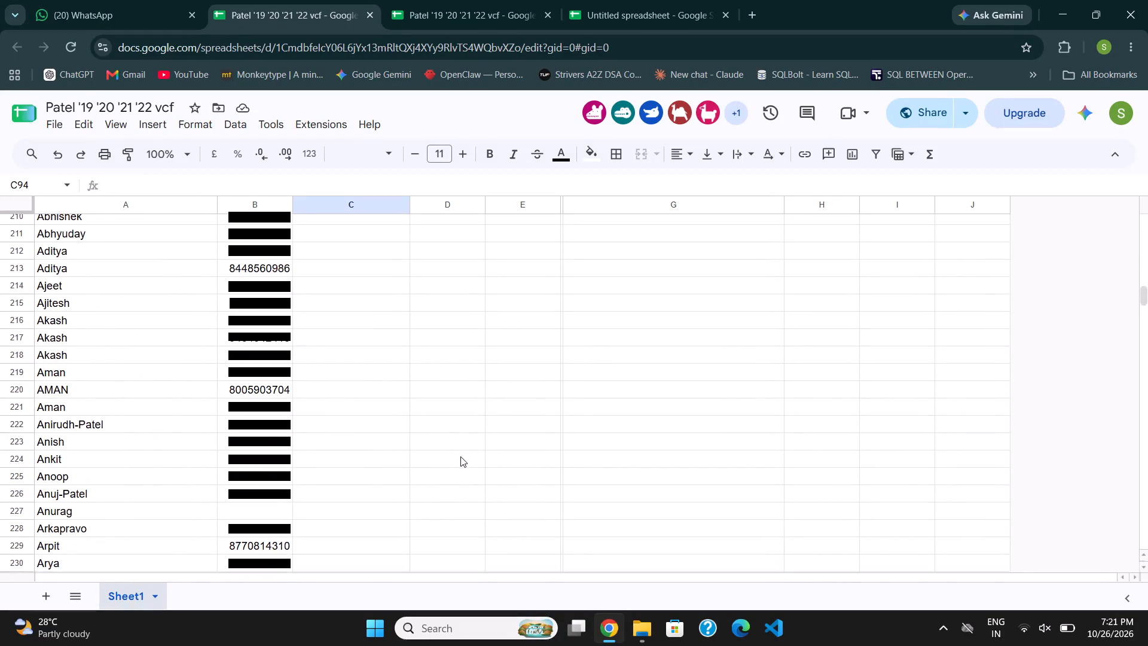
scroll(460, 456, "down", 3)
scroll(460, 456, "up", 1)
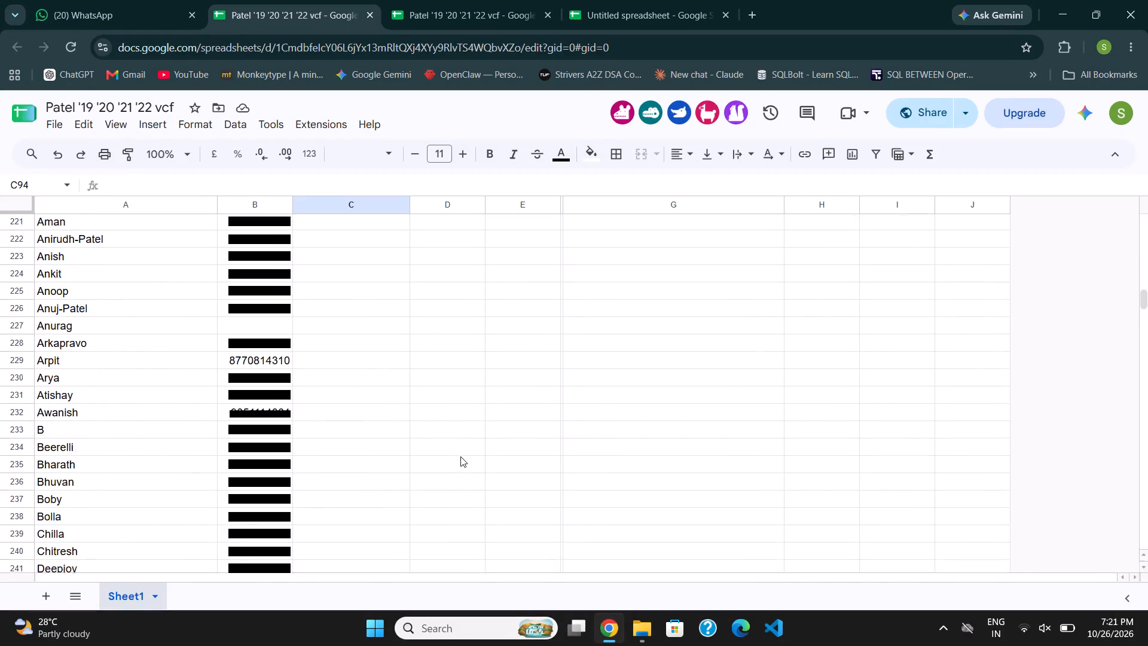
scroll(460, 456, "up", 1)
scroll(460, 456, "down", 3)
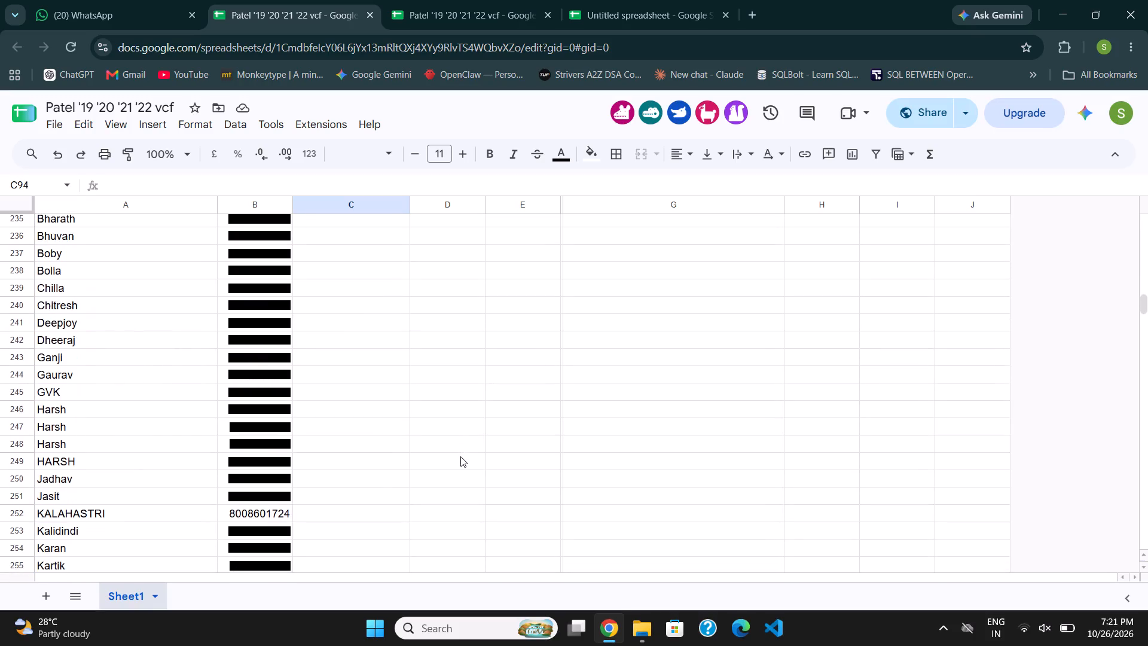
scroll(460, 456, "down", 7)
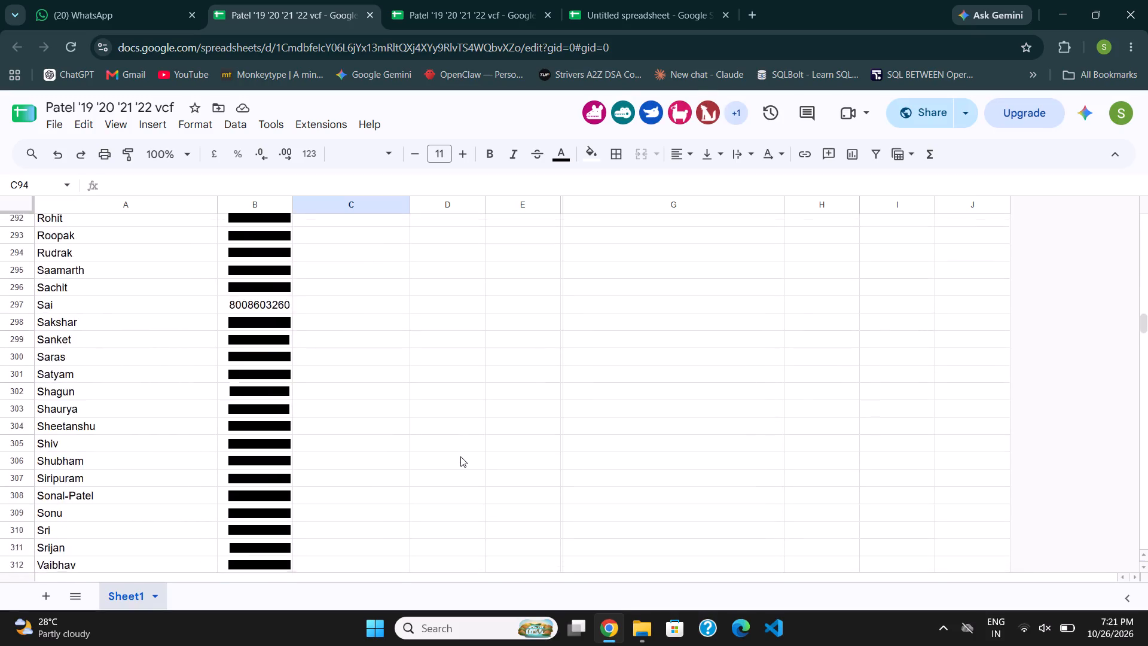
scroll(460, 456, "down", 7)
scroll(460, 456, "up", 2)
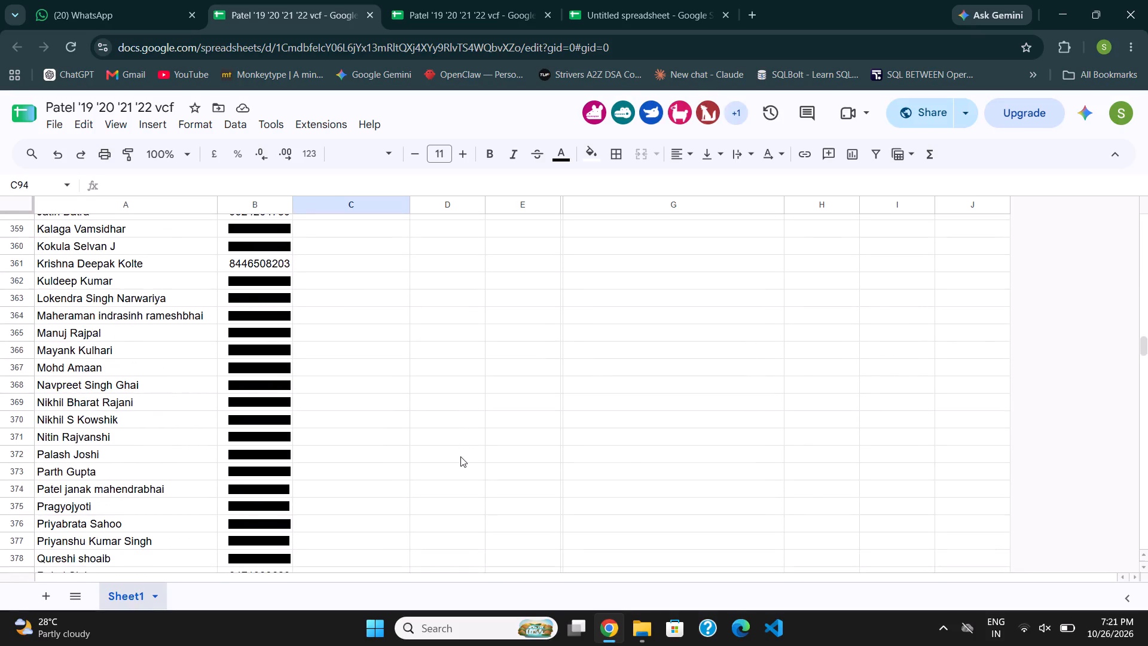
scroll(460, 456, "up", 3)
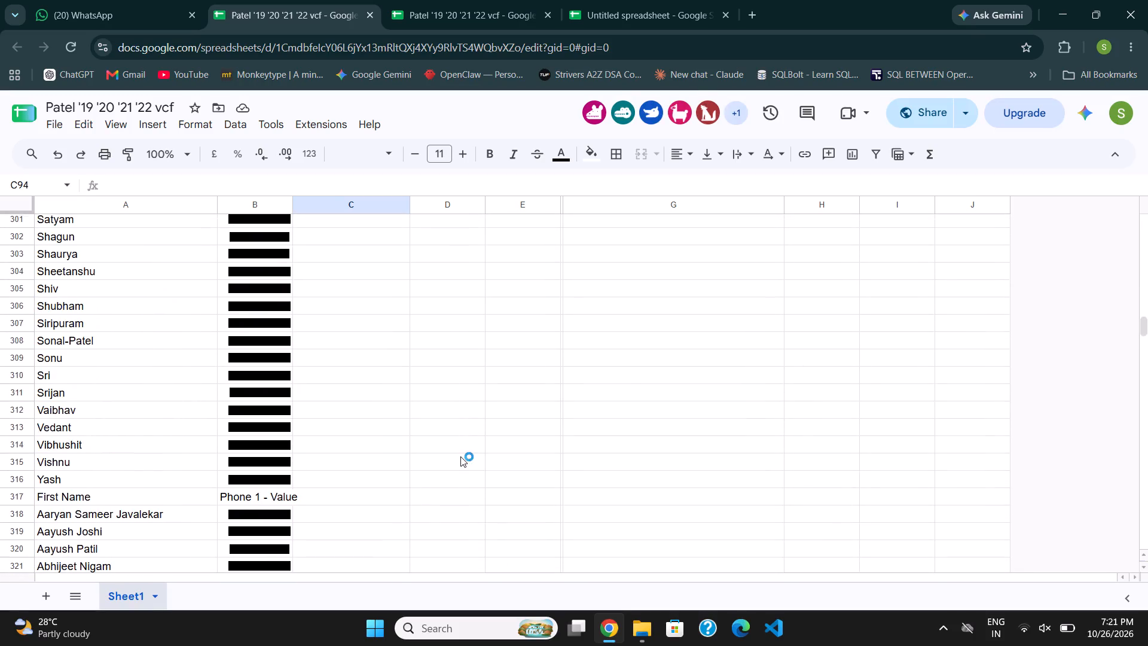
scroll(460, 456, "down", 1)
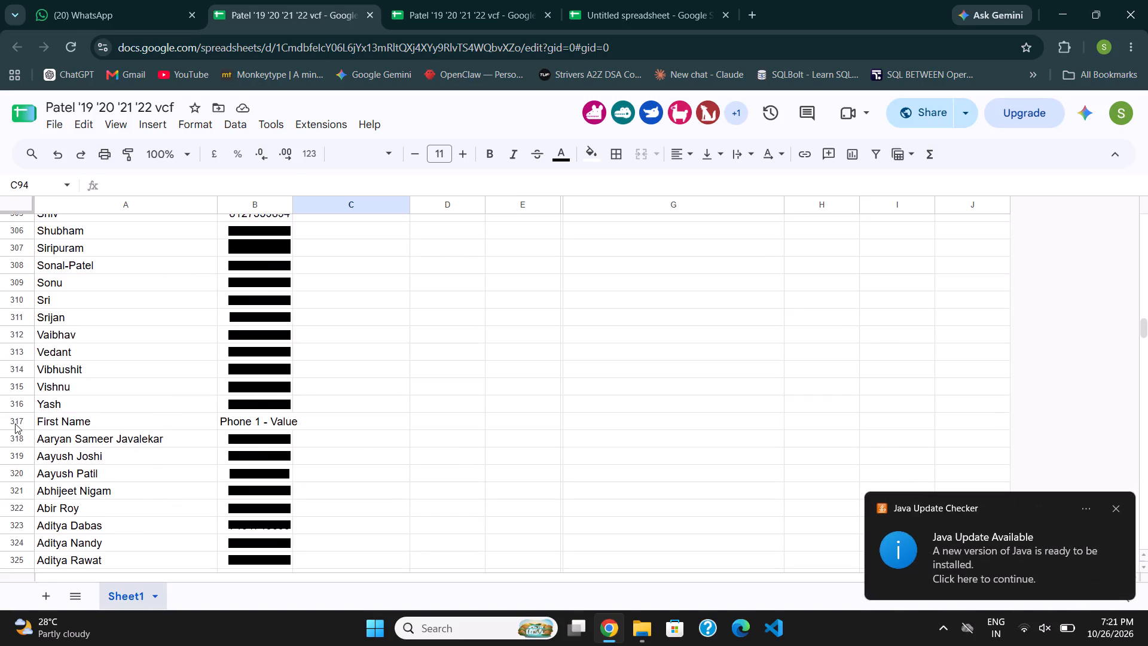
Insert a blank row above the First Name header in row 317 to separate the last batch of contacts.
right_click(14, 422)
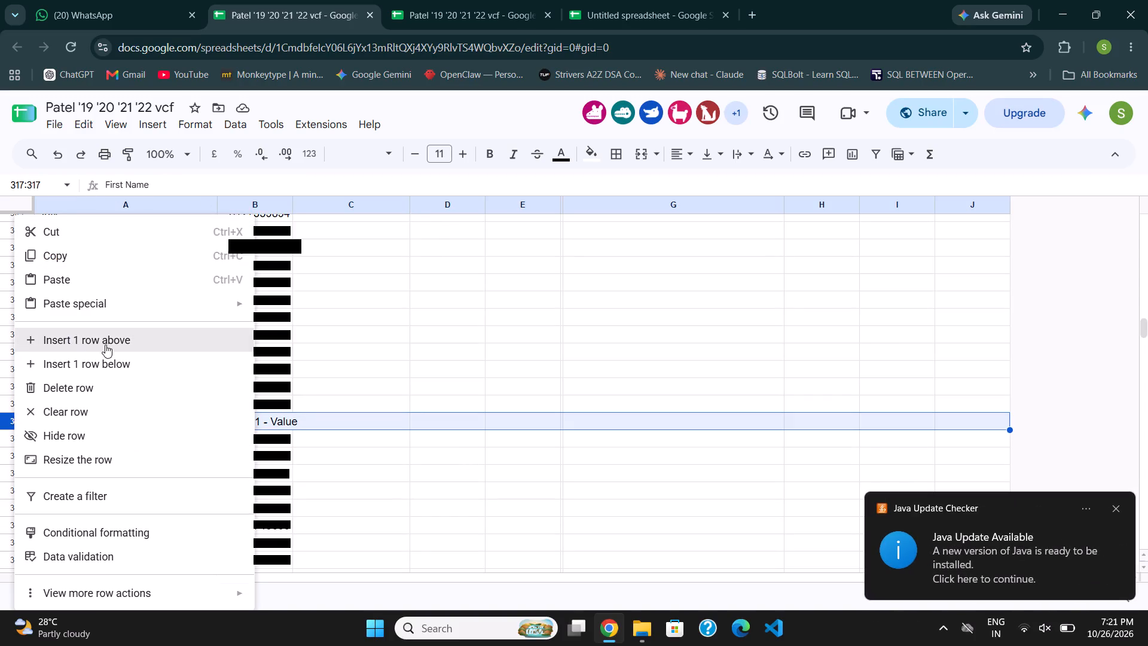
left_click(107, 345)
left_click(75, 421)
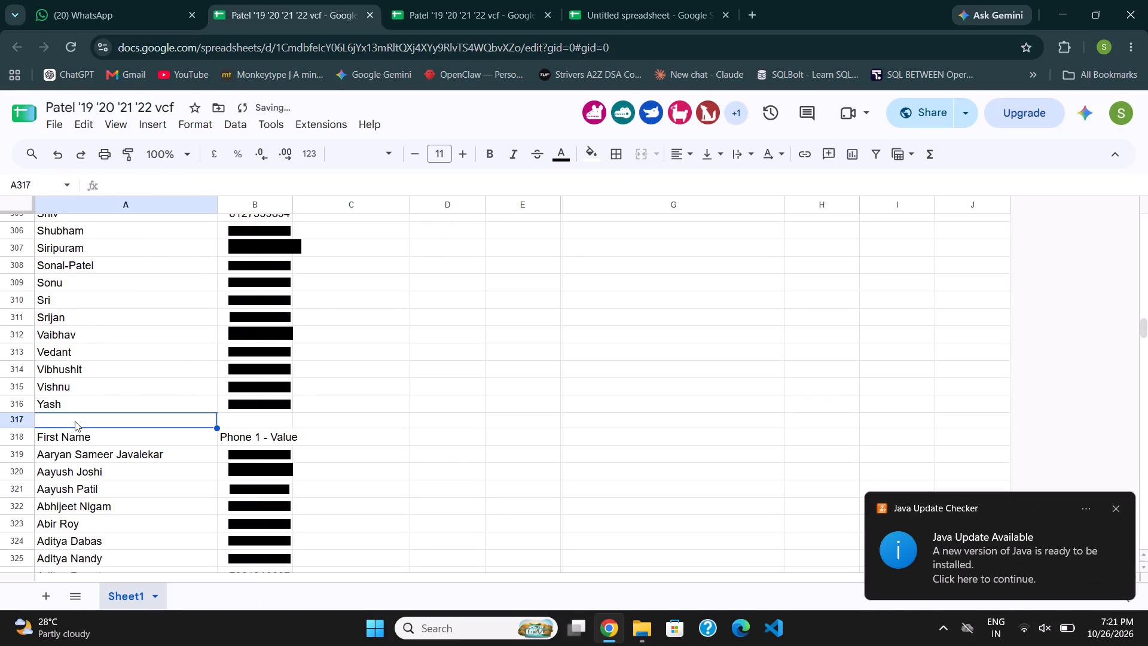
left_click(20, 424)
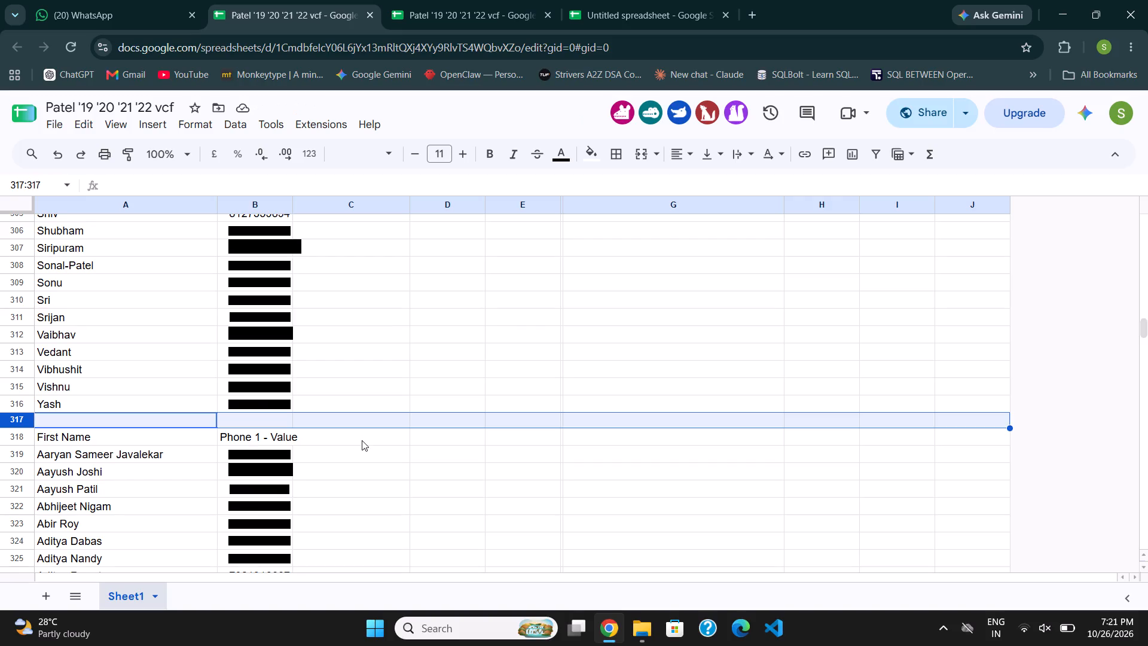
Examine the batch boundaries from row 317 back through the row 206 header to the blank row 93.
scroll(285, 434, "up", 3)
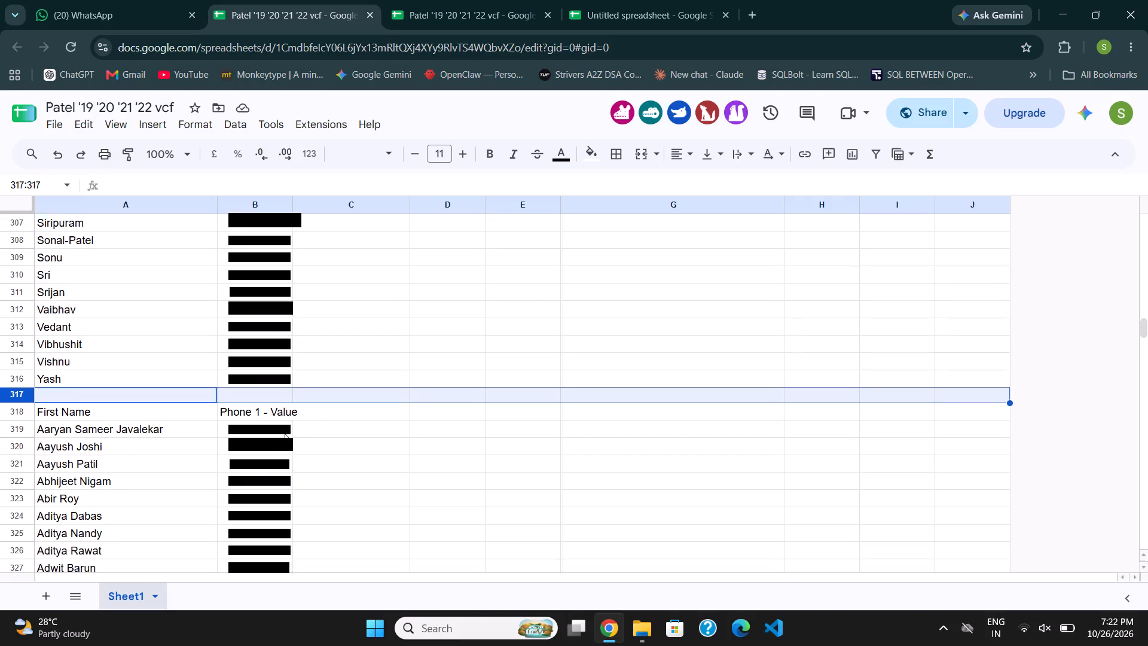
scroll(285, 434, "up", 11)
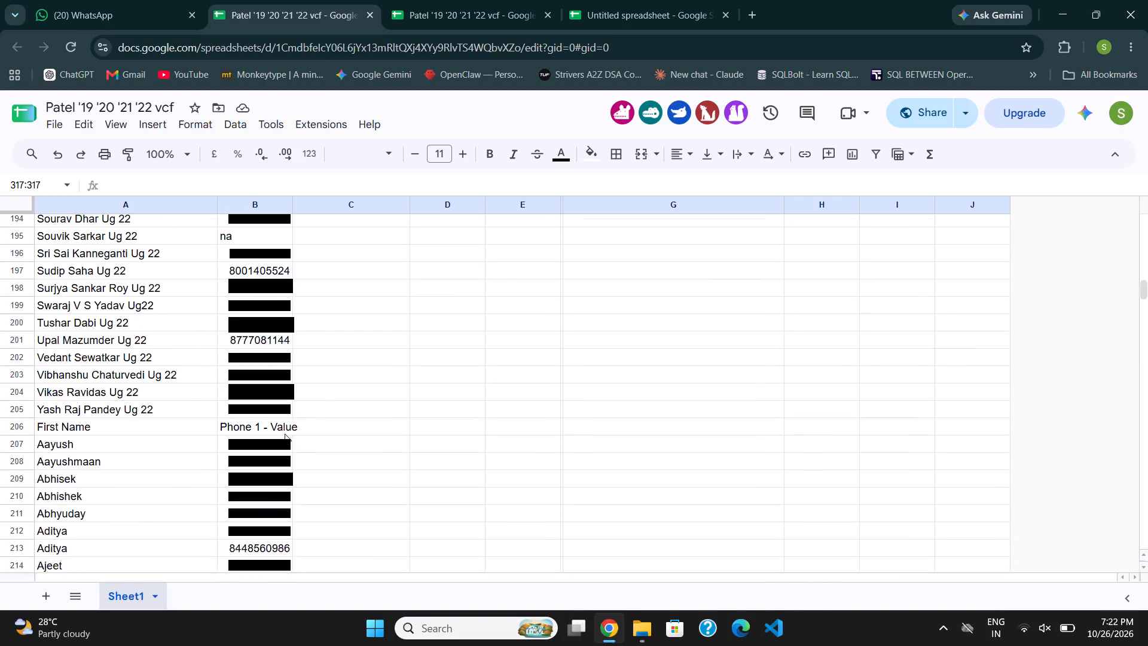
scroll(285, 434, "up", 3)
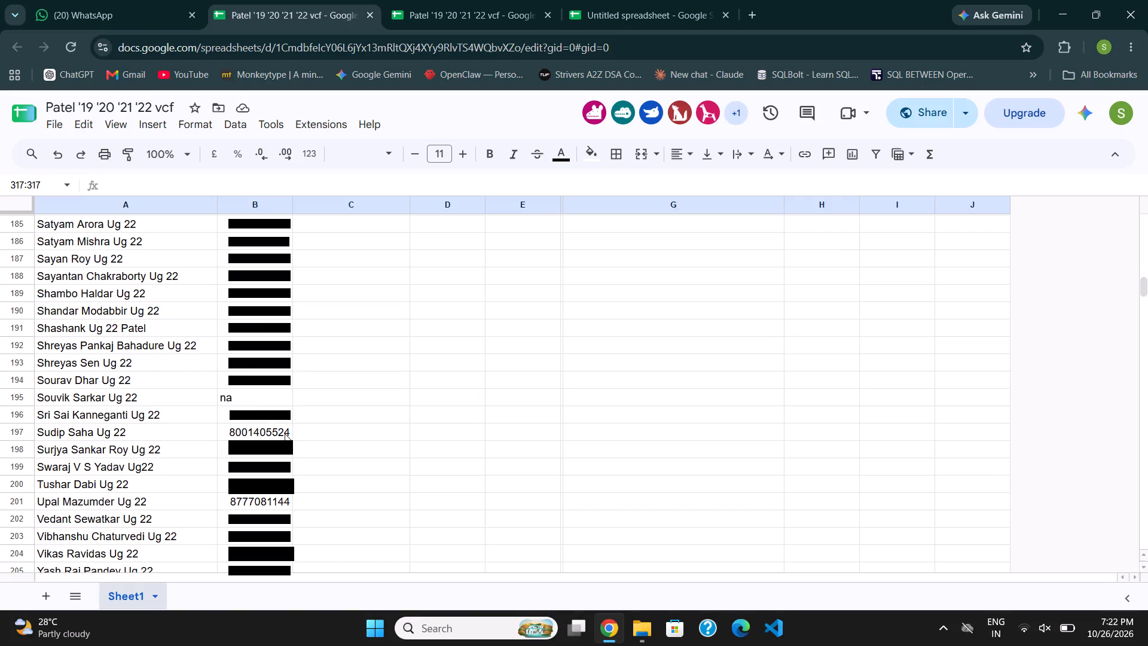
scroll(285, 434, "up", 7)
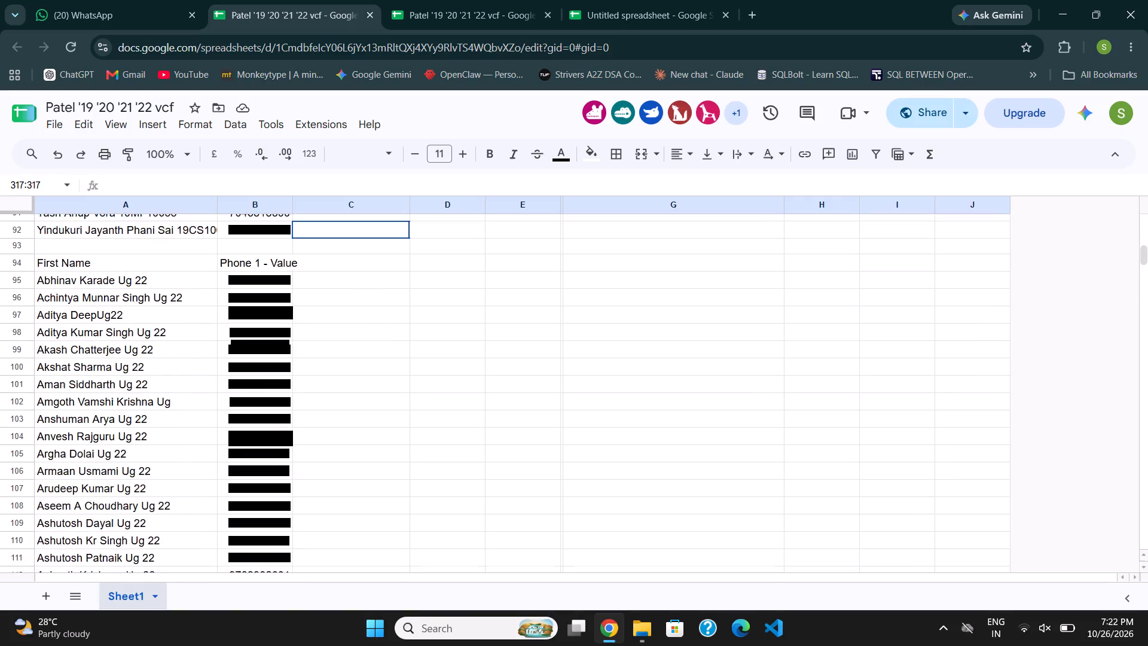
scroll(285, 434, "up", 5)
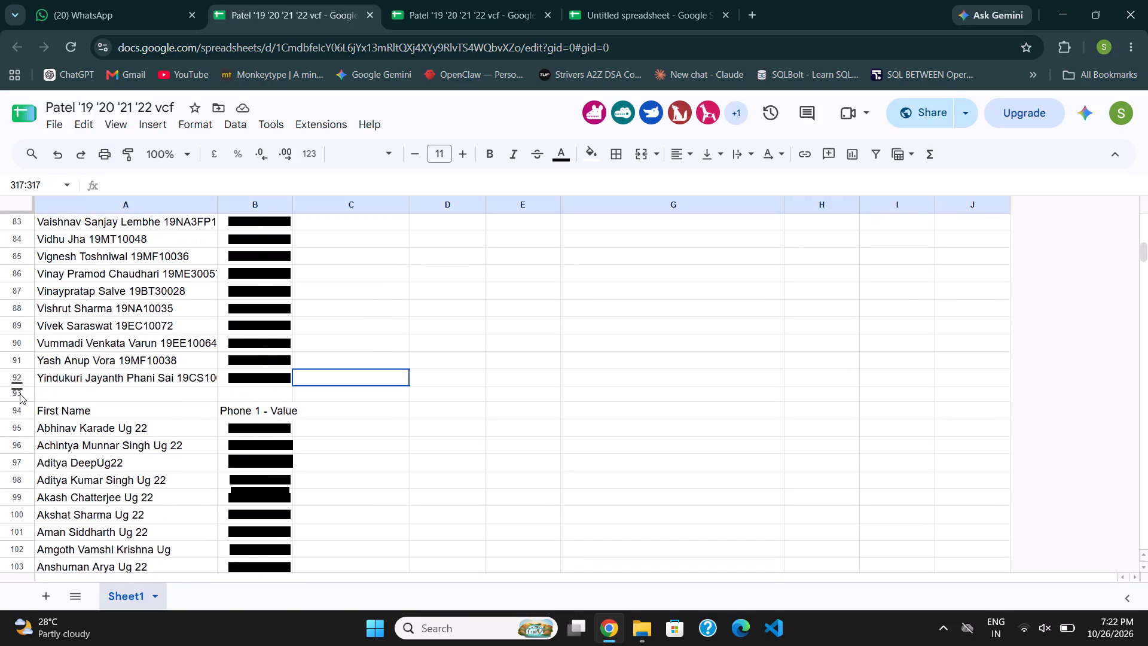
left_click(20, 394)
right_click(20, 394)
left_click(414, 470)
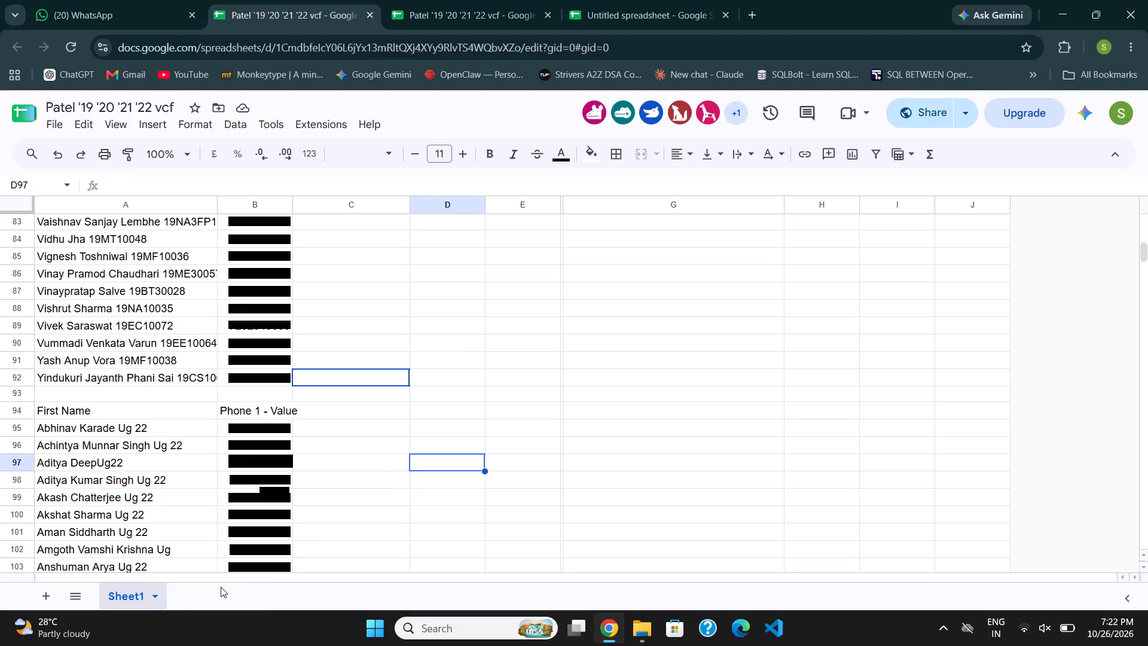
Add three new blank sheets to the spreadsheet.
left_click(57, 593)
left_click(57, 593)
left_click(57, 593)
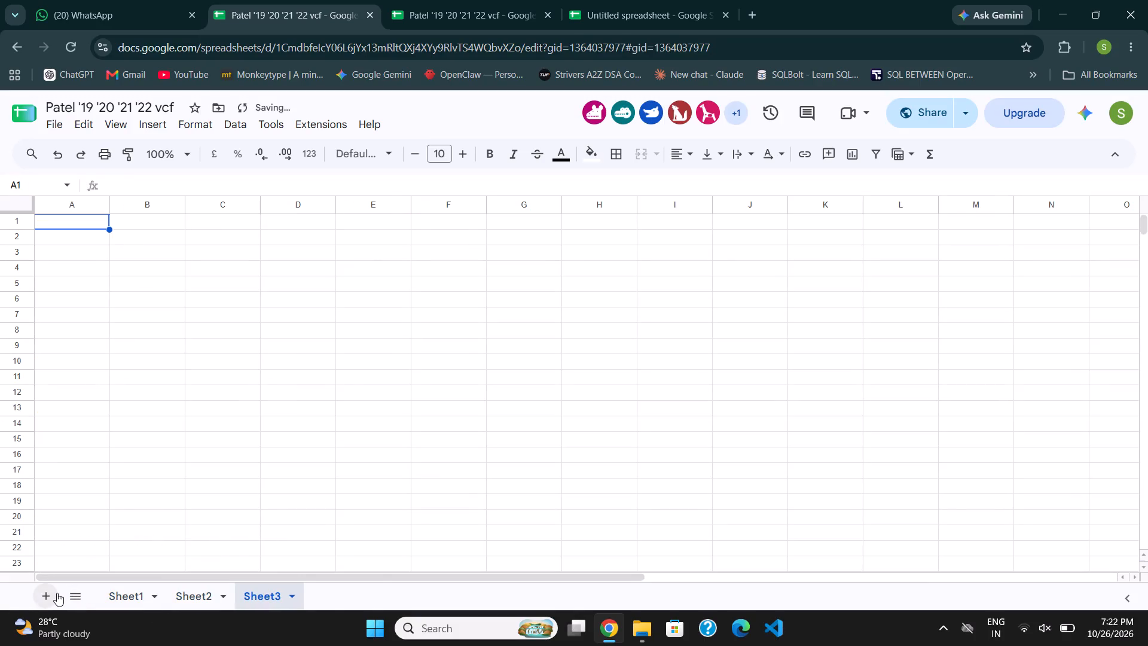
Rename Sheet1 as 19 and Sheet2 as 20.
left_click(124, 593)
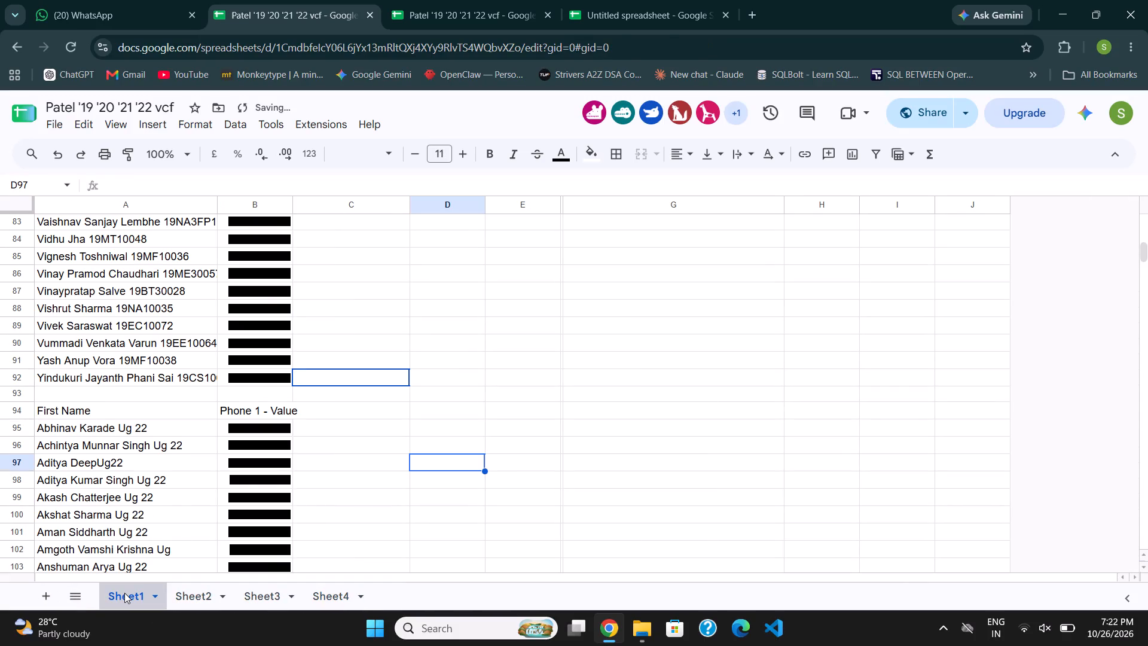
right_click(124, 593)
left_click(149, 415)
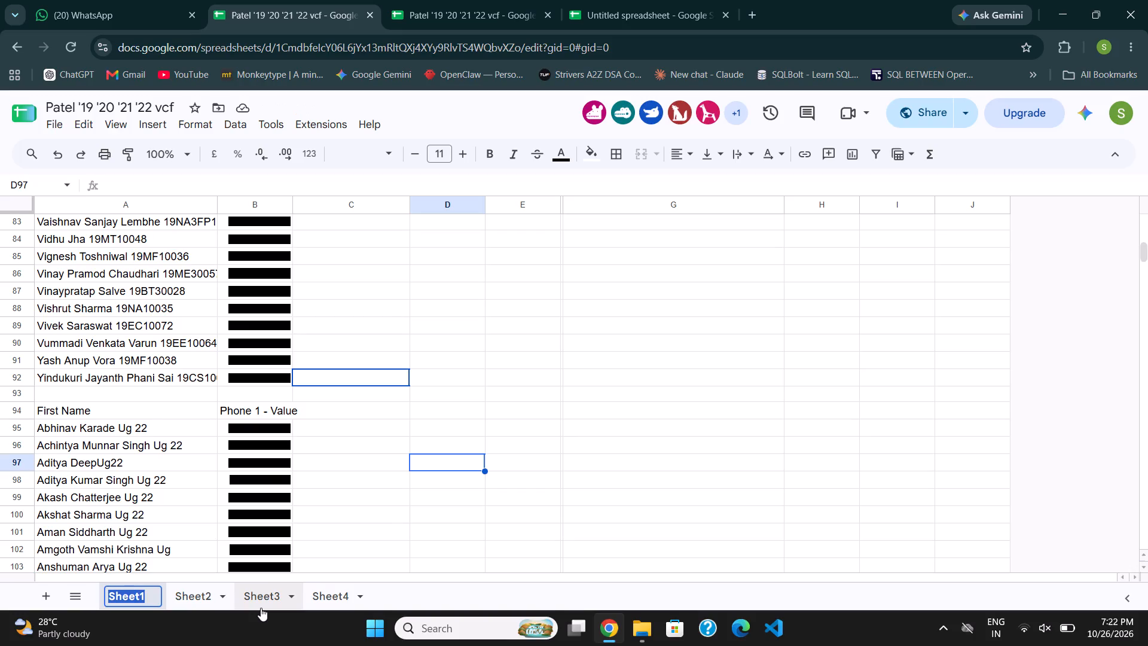
type("19")
left_click(170, 587)
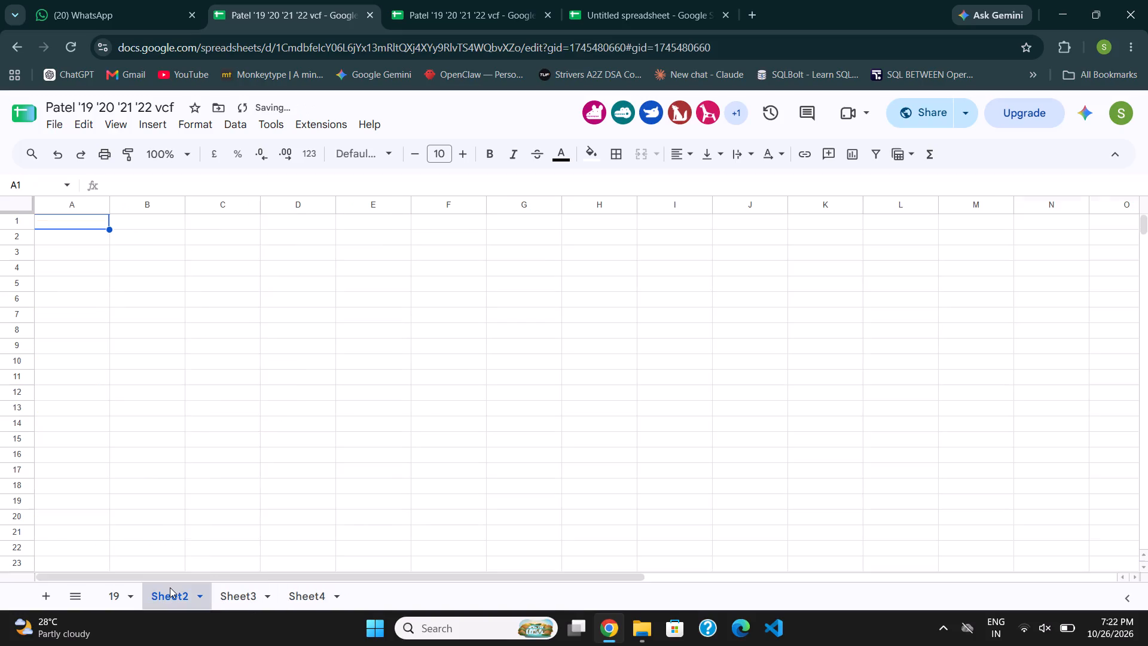
right_click(170, 587)
left_click(201, 413)
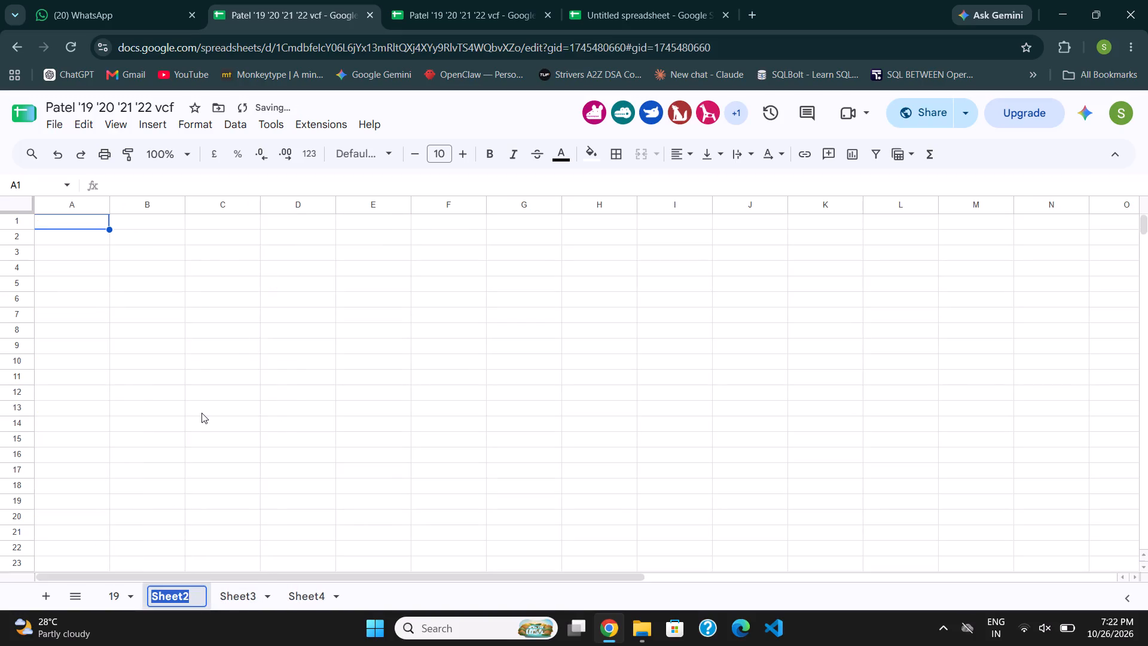
type("20")
Rename Sheet3 as 21 and Sheet4 as 22.
right_click(228, 598)
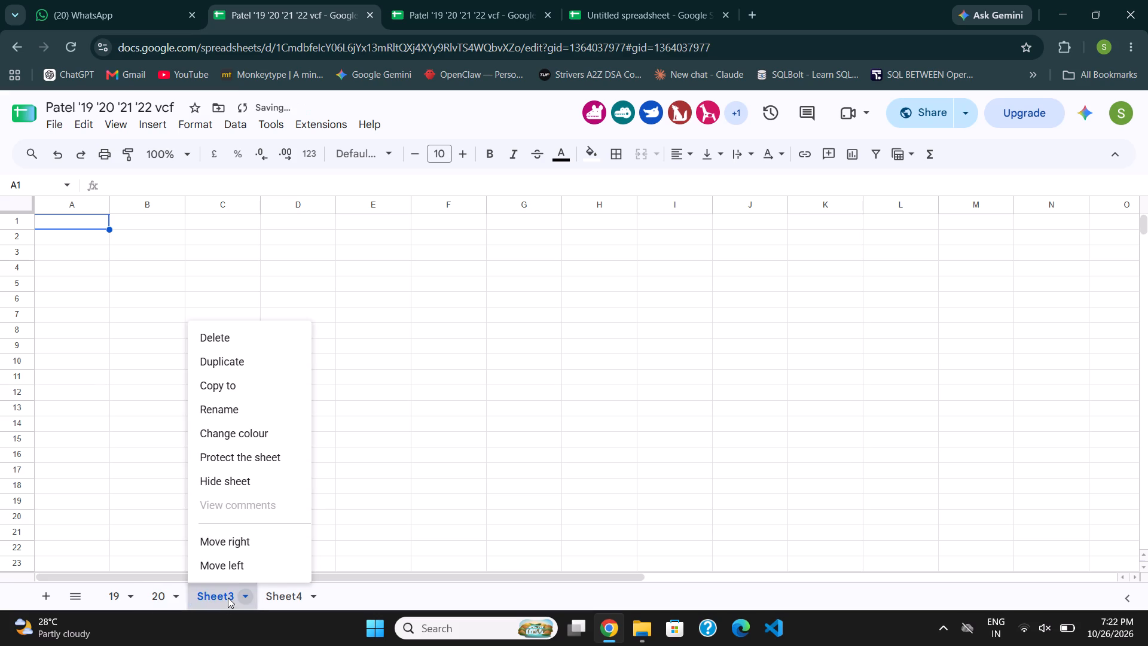
left_click(231, 410)
type("21")
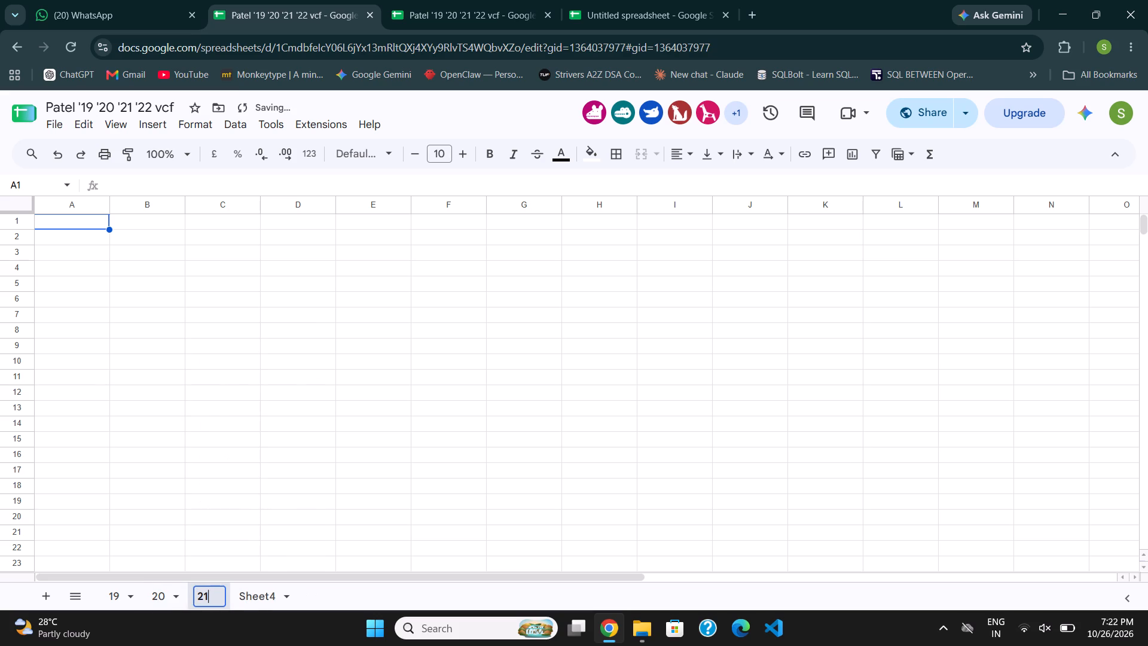
right_click(256, 593)
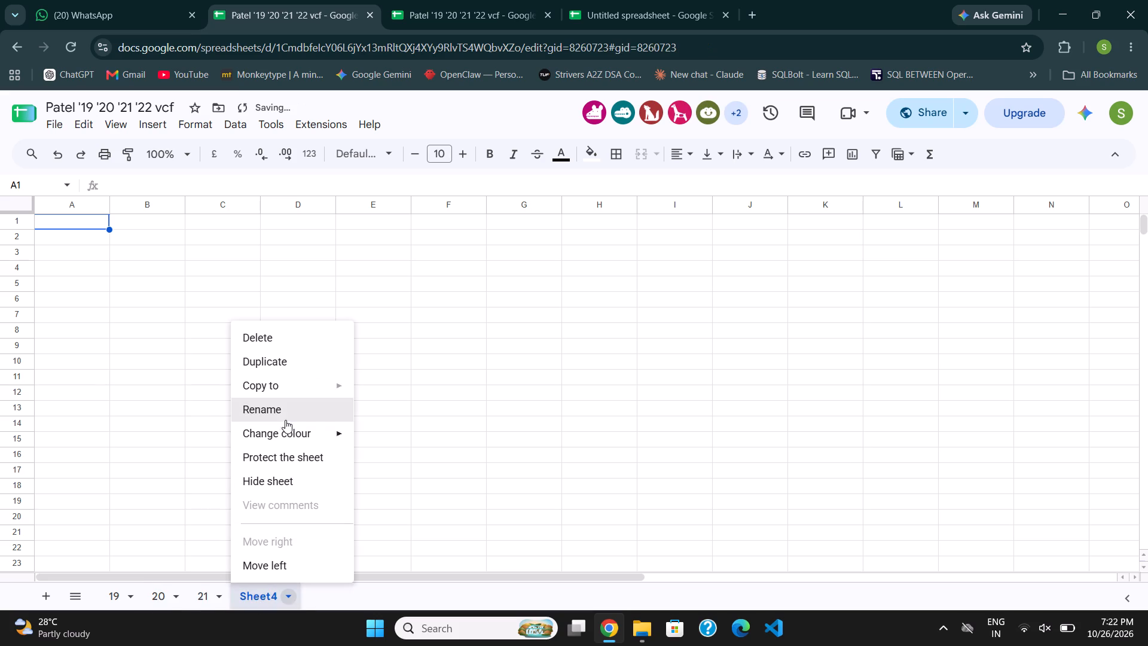
left_click(286, 411)
type("22")
key("Return")
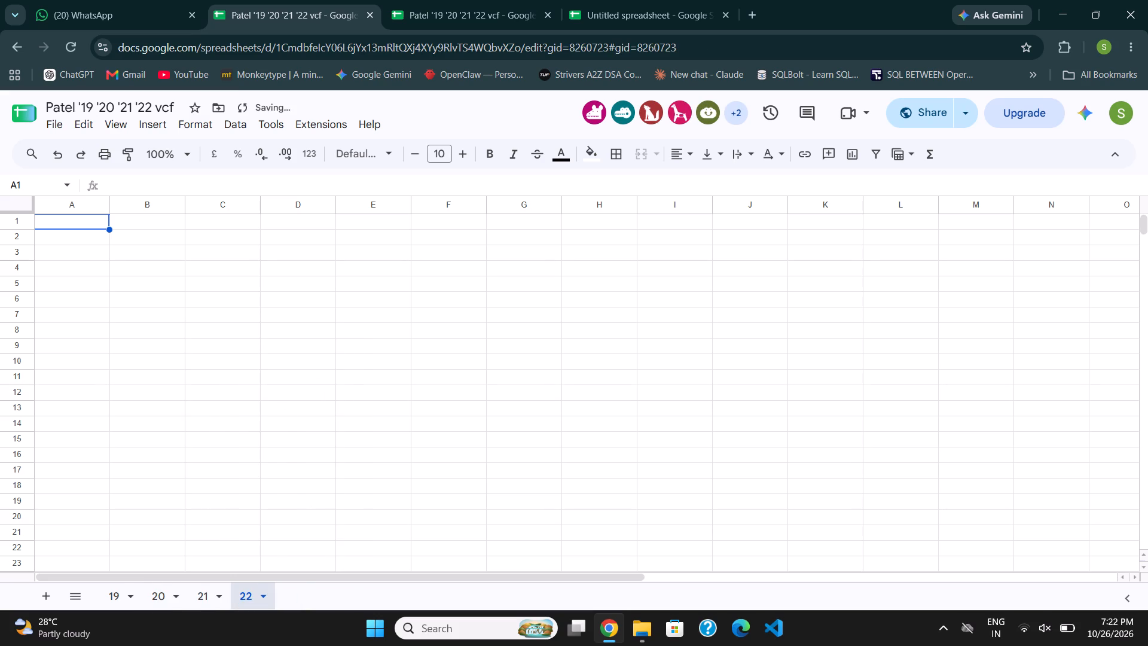
Move the Ug 22 batch, rows 94 to 205 including its First Name header, from sheet 19 to sheet 22 starting at A1.
left_click(112, 587)
scroll(130, 409, "down", 1)
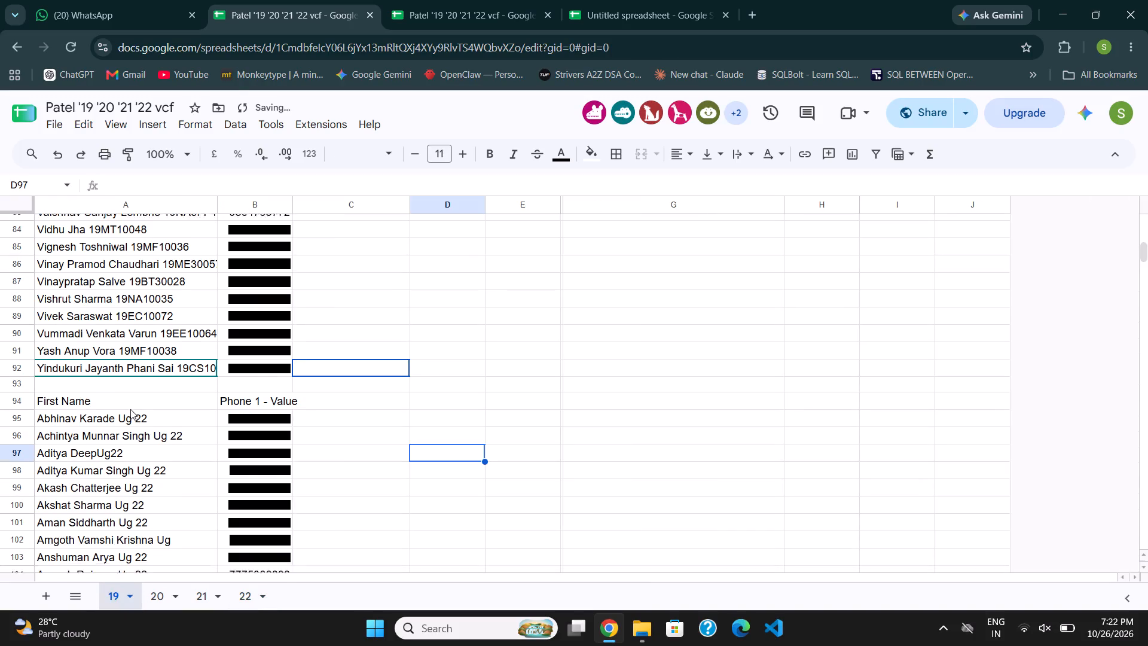
scroll(130, 409, "down", 1)
left_click(68, 370)
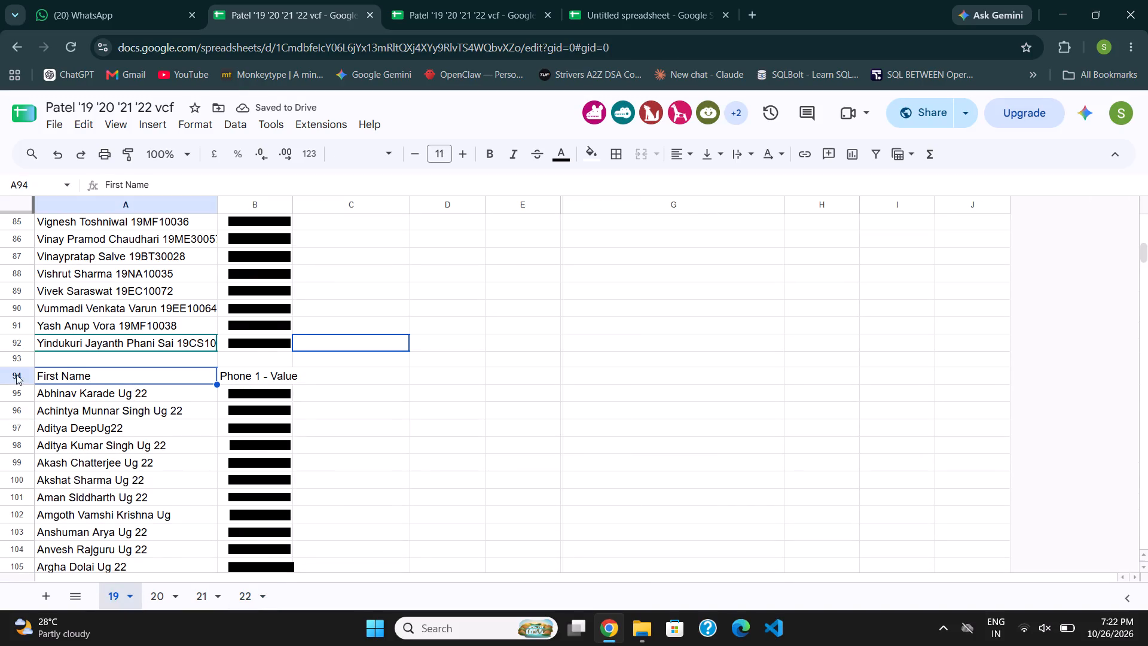
left_click_drag(15, 374, 279, 604)
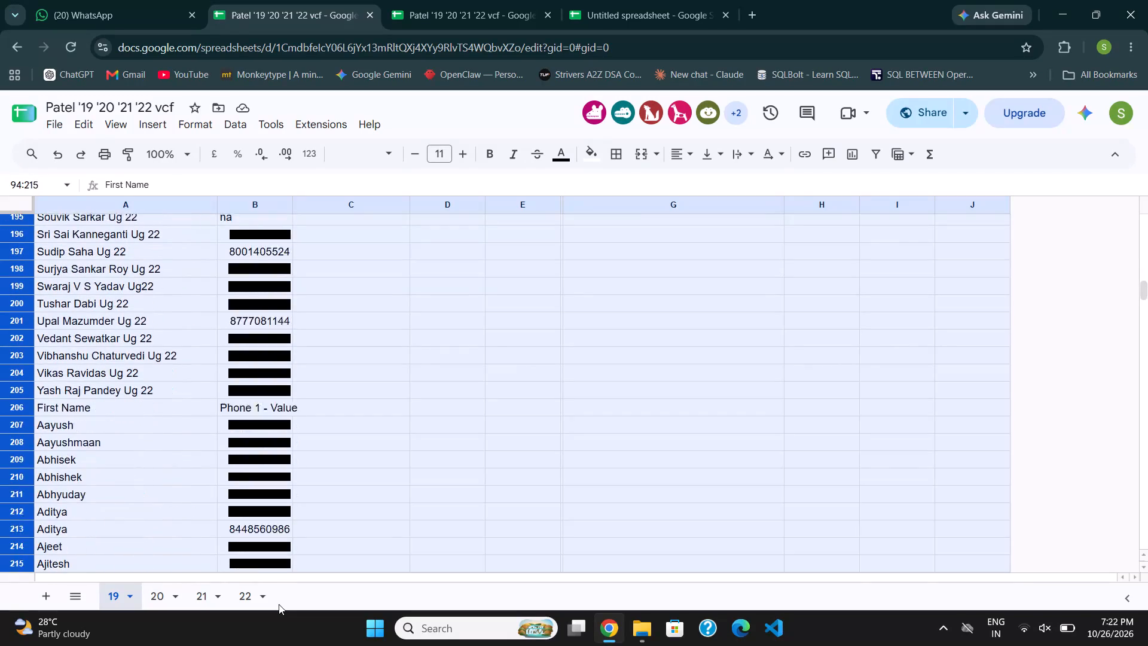
left_click_drag(279, 604, 262, 374)
key("ctrl+x")
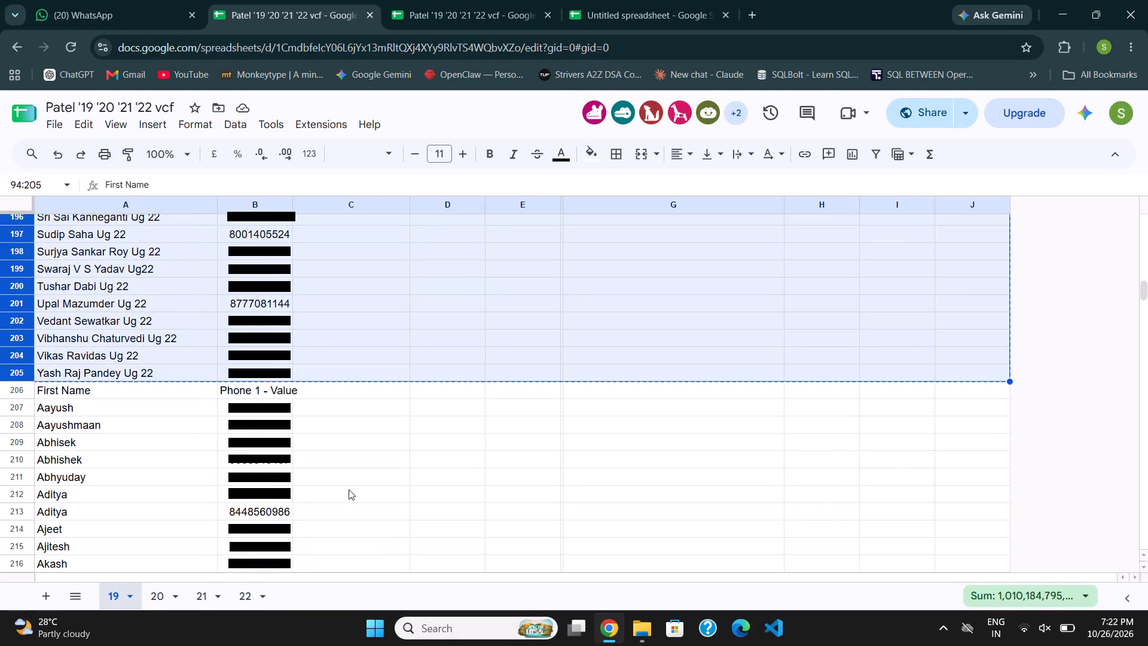
left_click(250, 596)
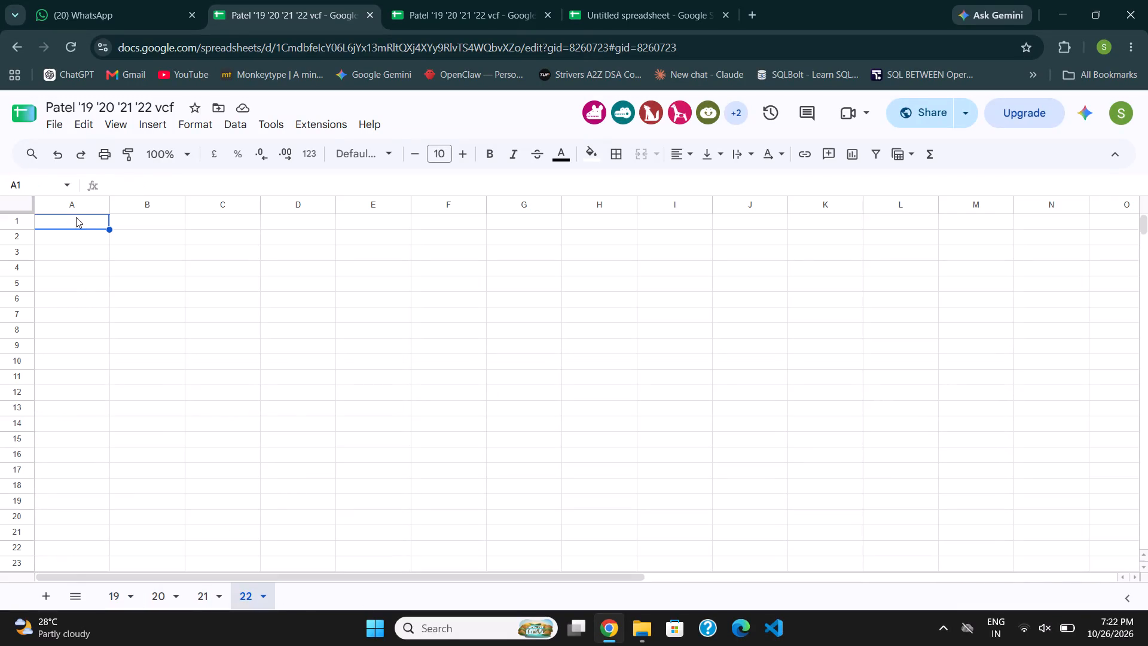
left_click(76, 217)
key("ctrl+v")
left_click(248, 479)
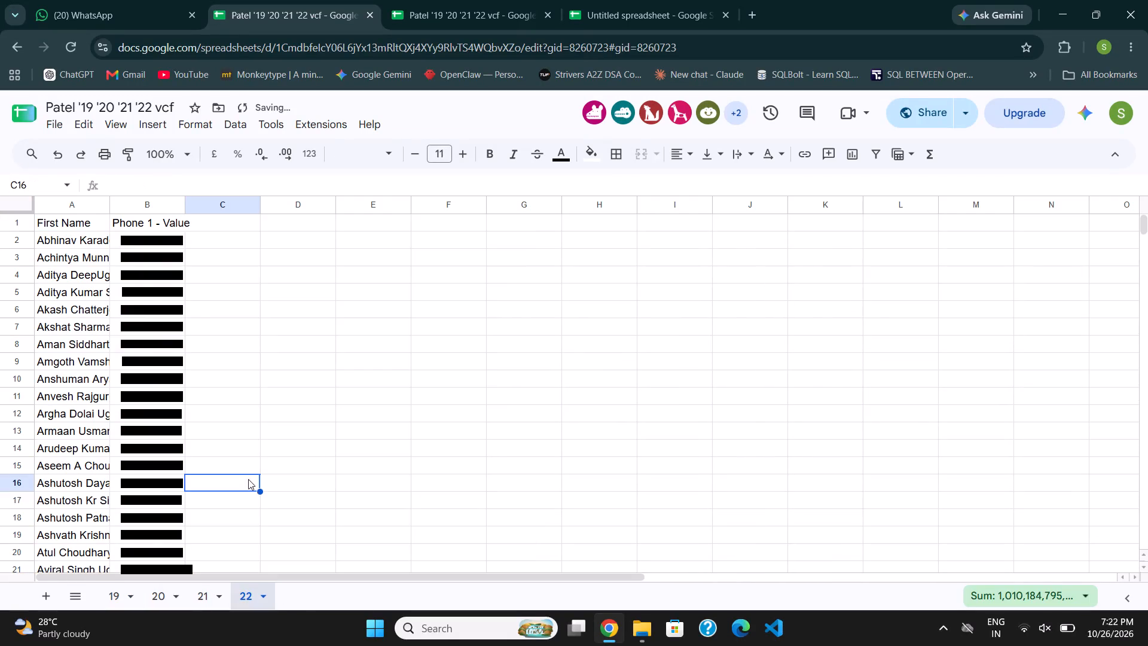
Widen column A on sheet 22 so the contact names fit.
left_click_drag(111, 202, 175, 208)
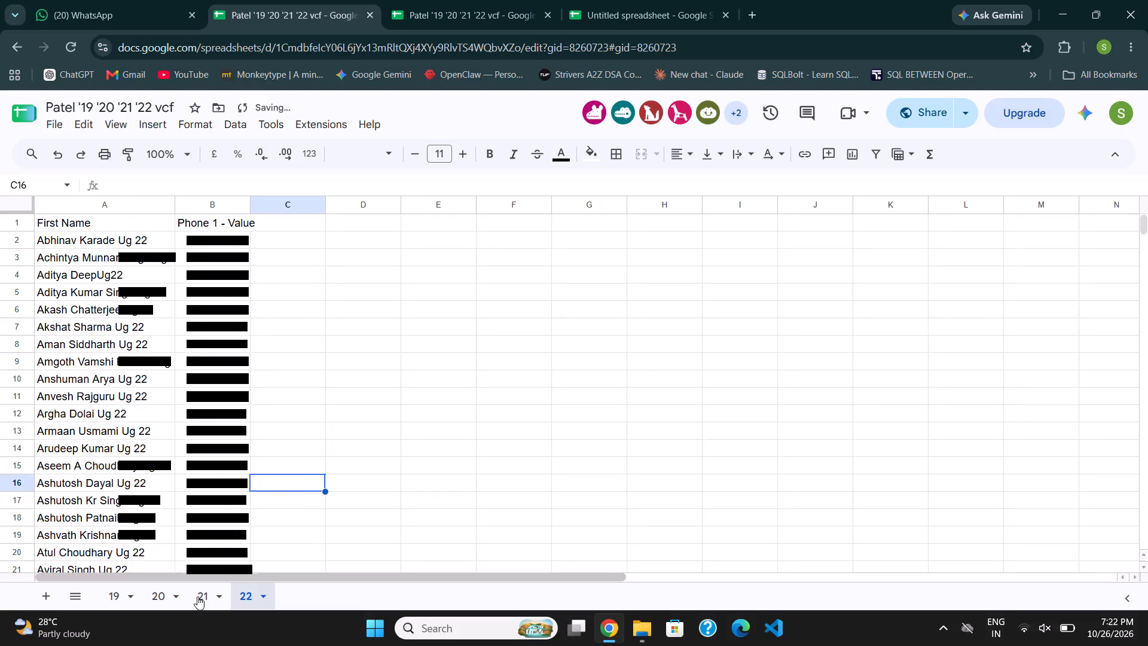
Move the next batch, rows 206 to 316 including its First Name header, from sheet 19 to sheet 20 starting at A1.
left_click(190, 590)
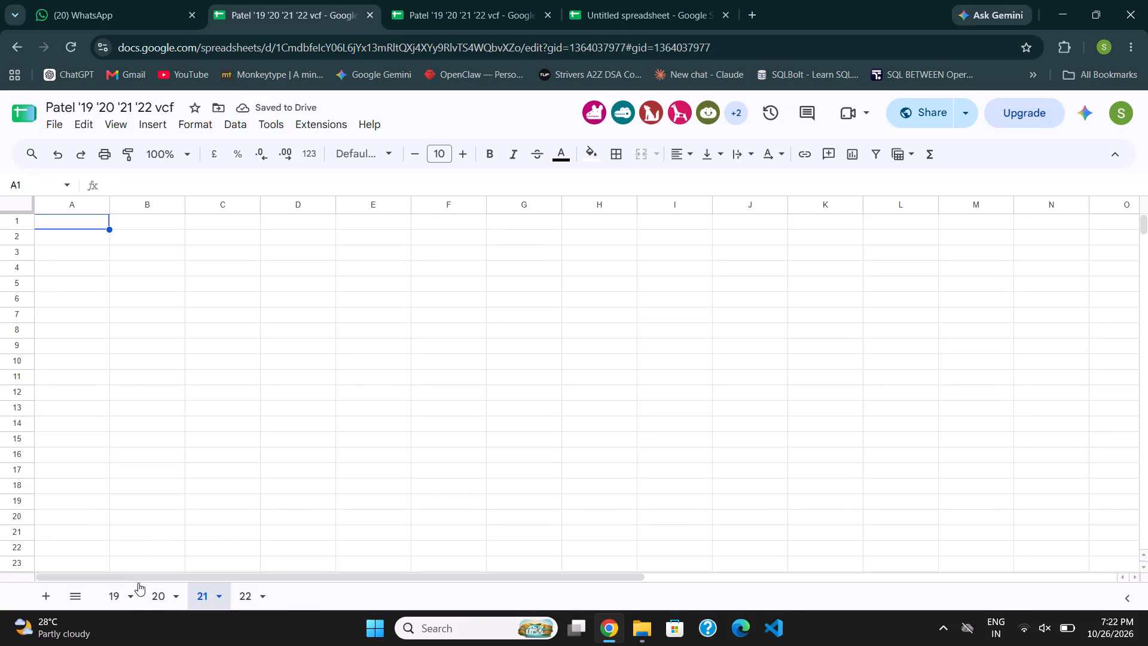
left_click(111, 601)
left_click(141, 447)
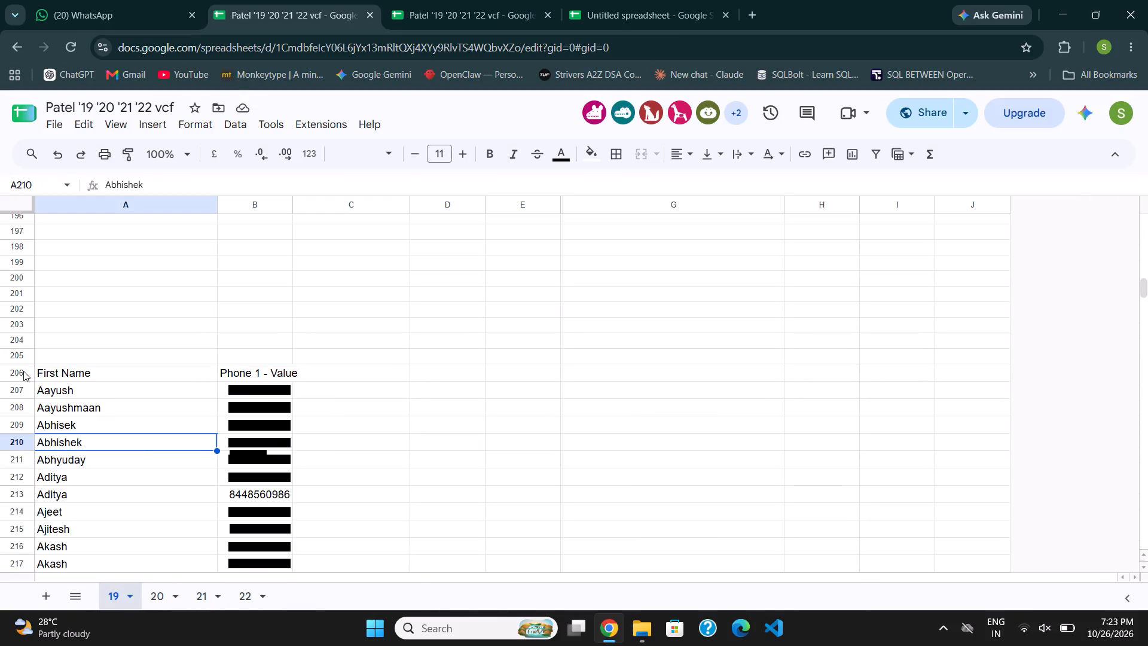
scroll(94, 399, "down", 2)
scroll(94, 399, "up", 1)
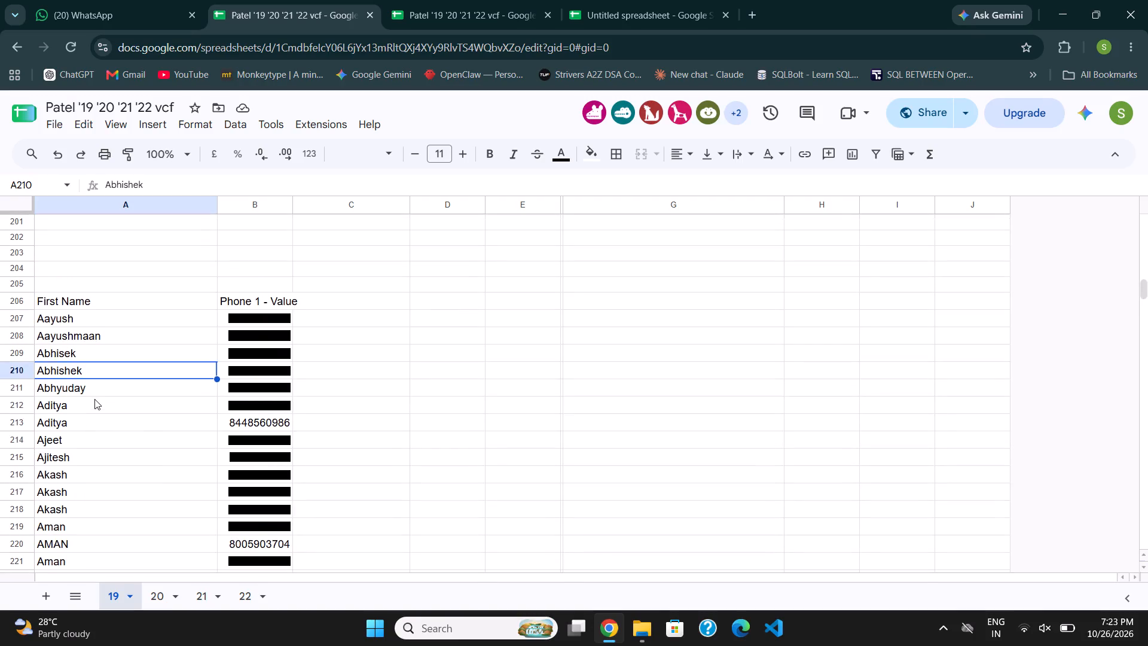
left_click_drag(23, 301, 399, 645)
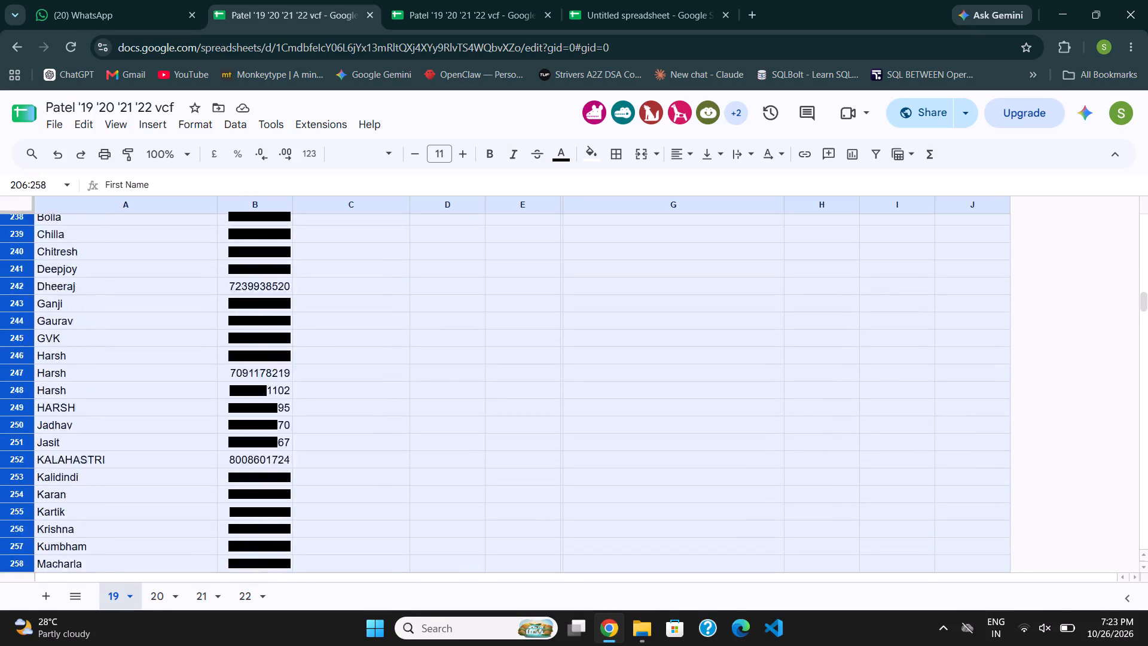
left_click_drag(399, 645, 279, 167)
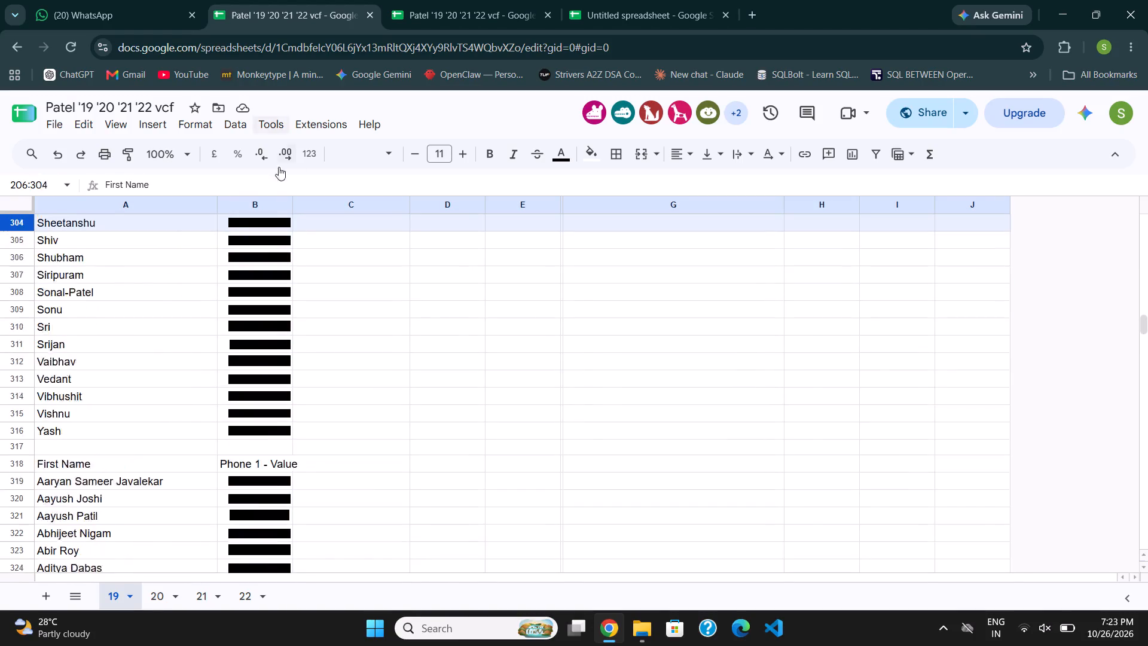
left_click_drag(279, 167, 298, 489)
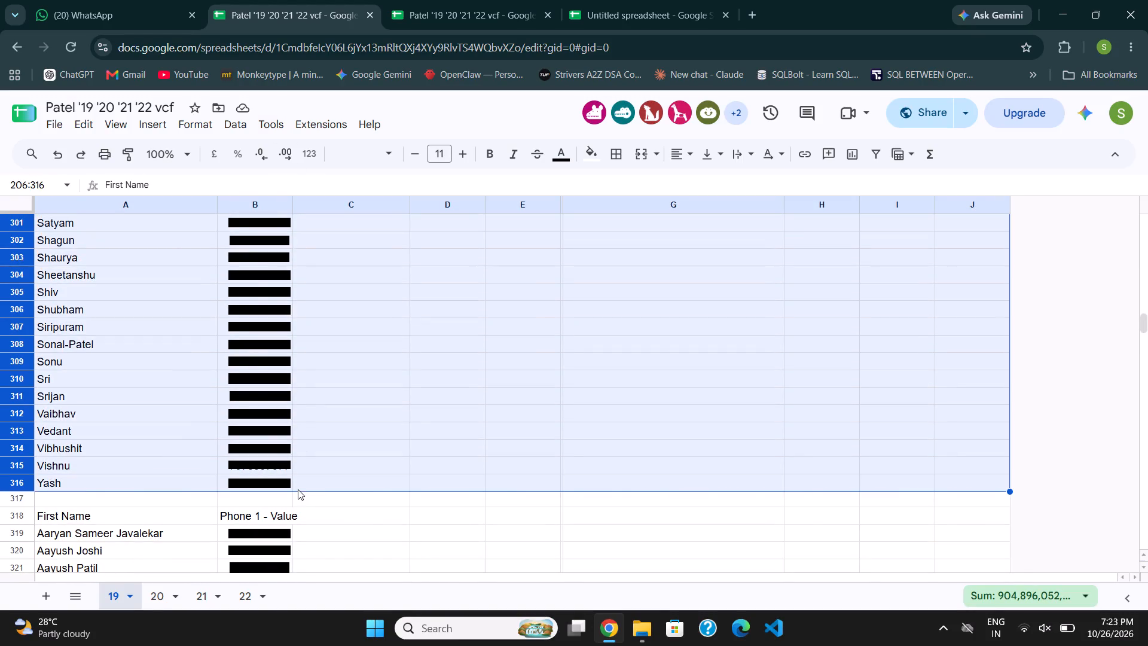
key("ctrl+x")
left_click(167, 596)
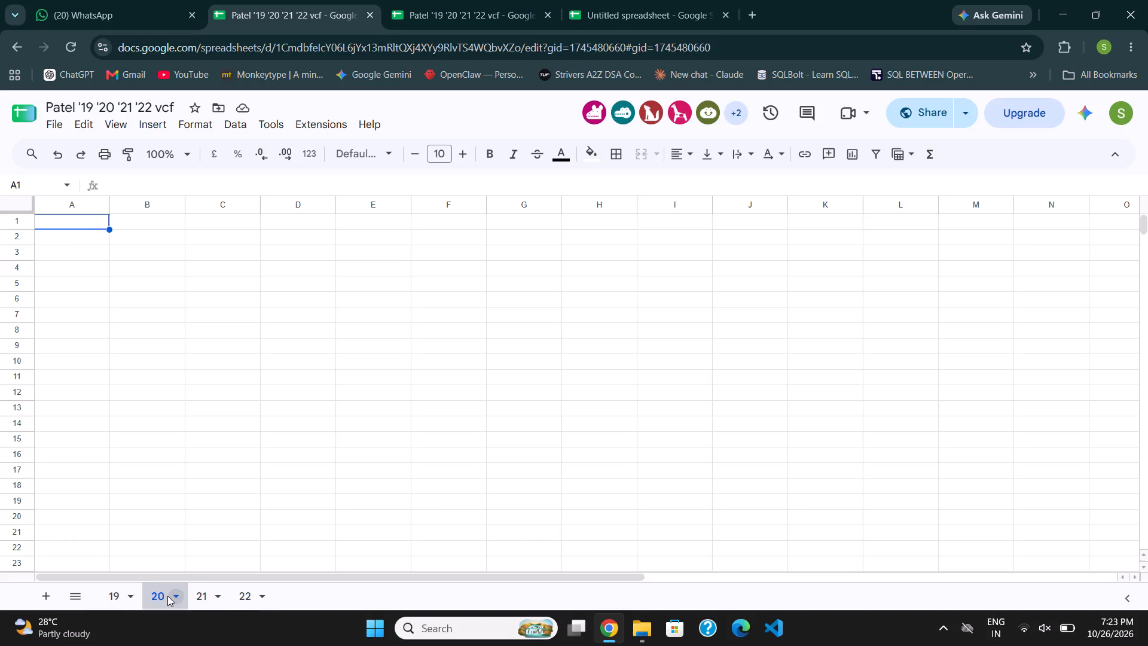
left_click(80, 220)
key("ctrl+v")
scroll(184, 428, "down", 2)
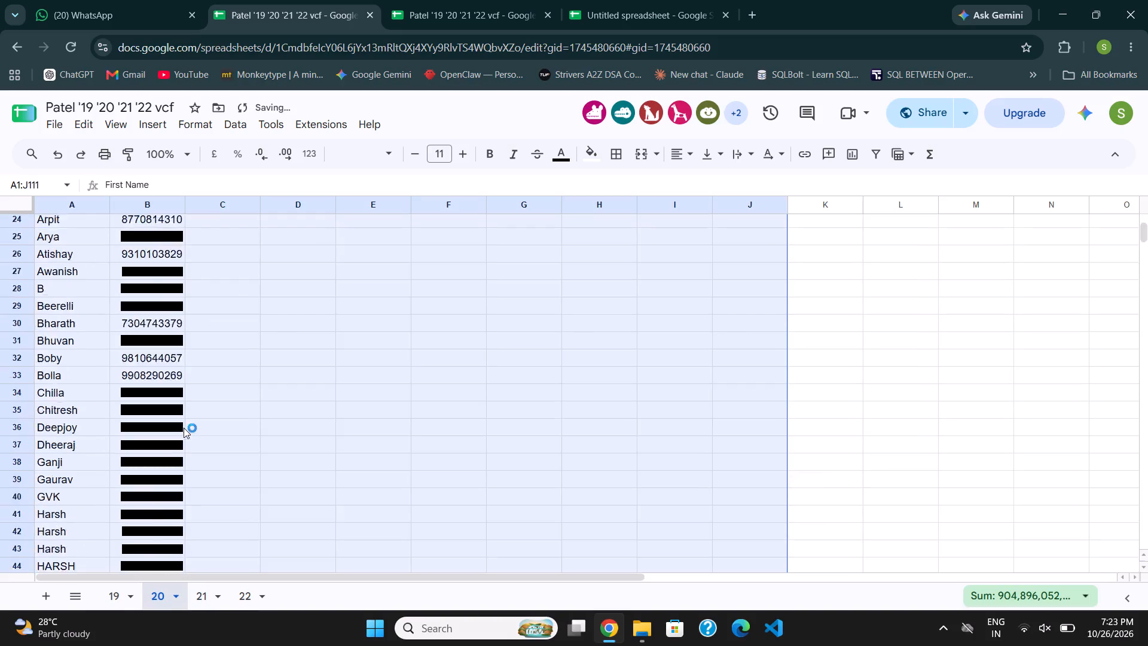
scroll(184, 428, "down", 12)
left_click(184, 428)
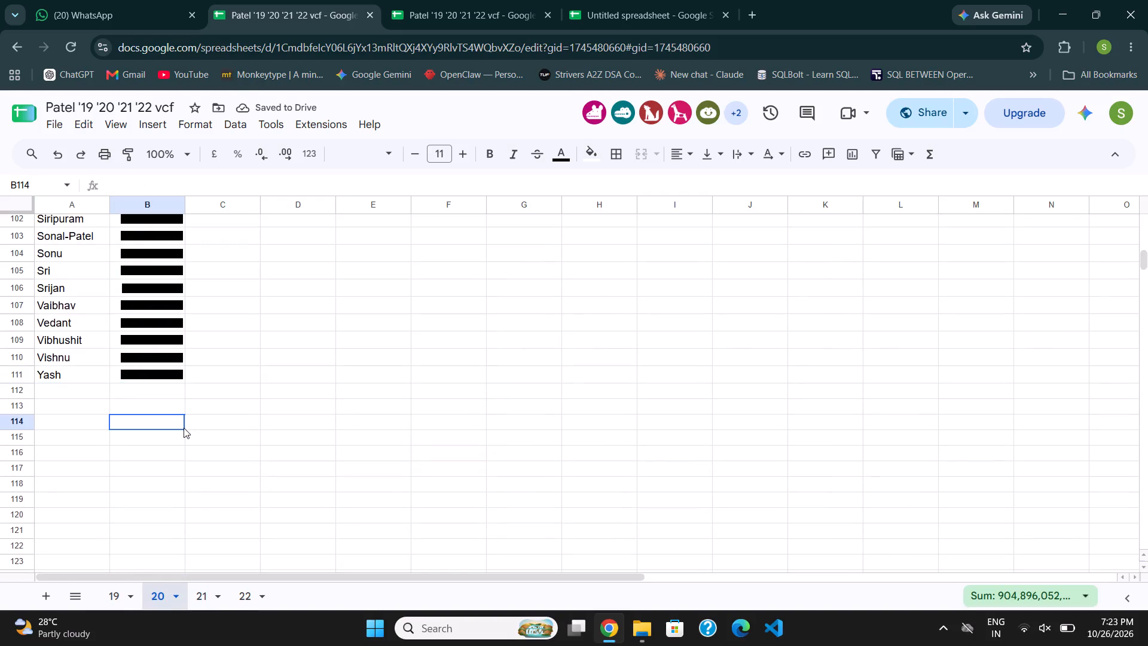
Return to sheet 19 and select the First Name header in row 318, where the remaining batch starts.
left_click(115, 602)
left_click(156, 493)
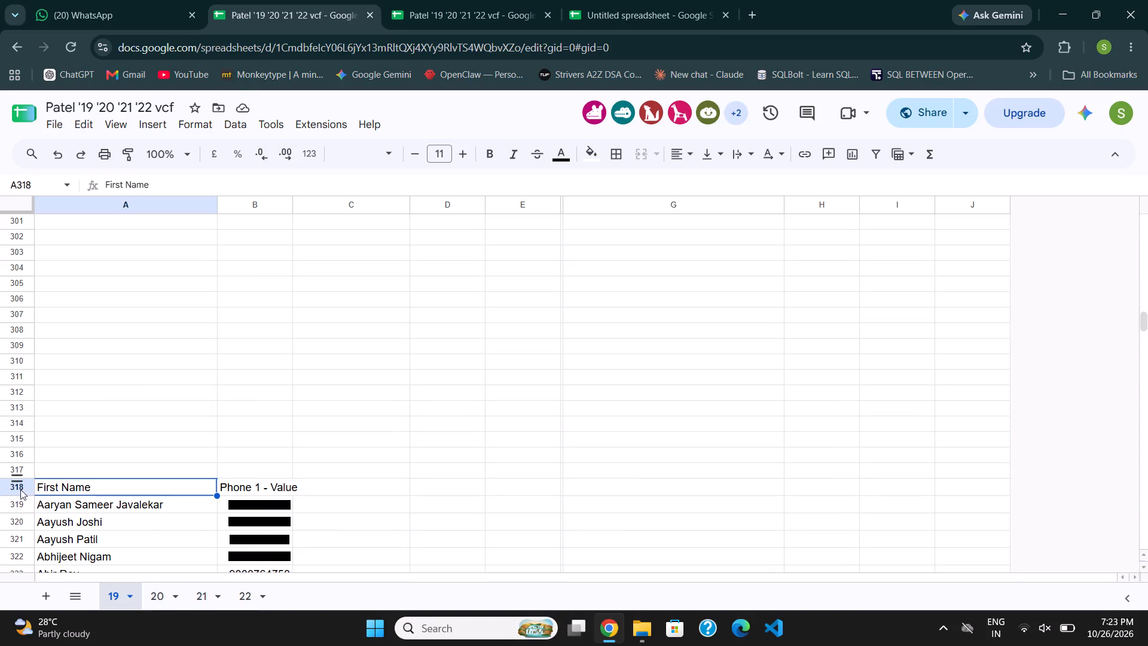
left_click_drag(25, 484, 374, 645)
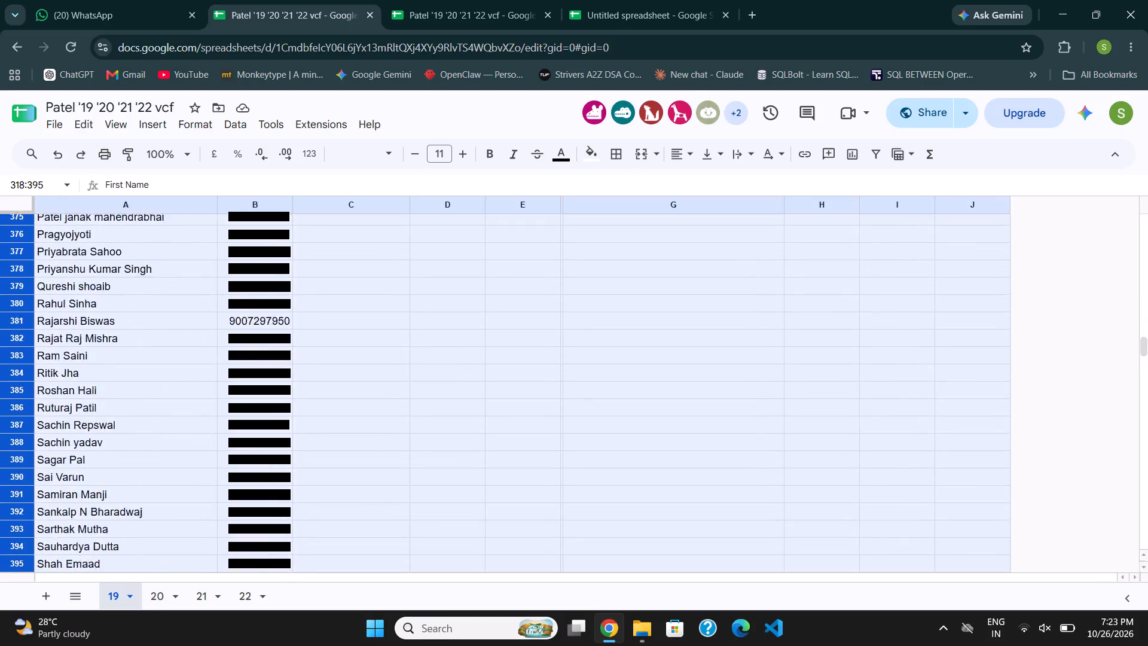
left_click_drag(374, 645, 267, 272)
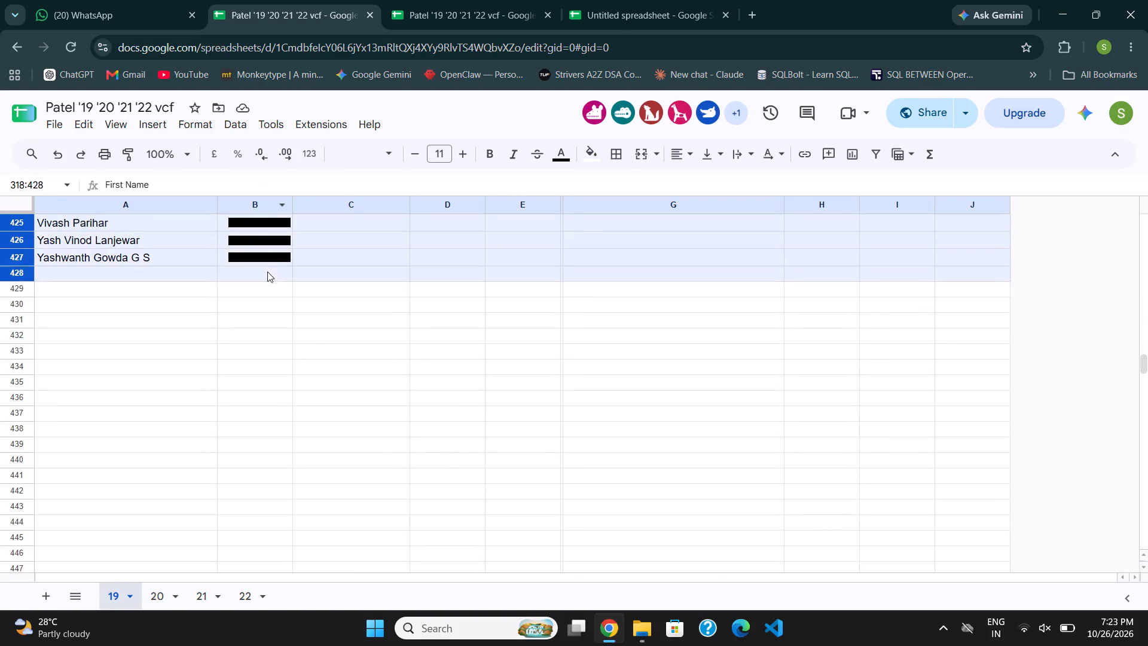
left_click_drag(267, 272, 274, 258)
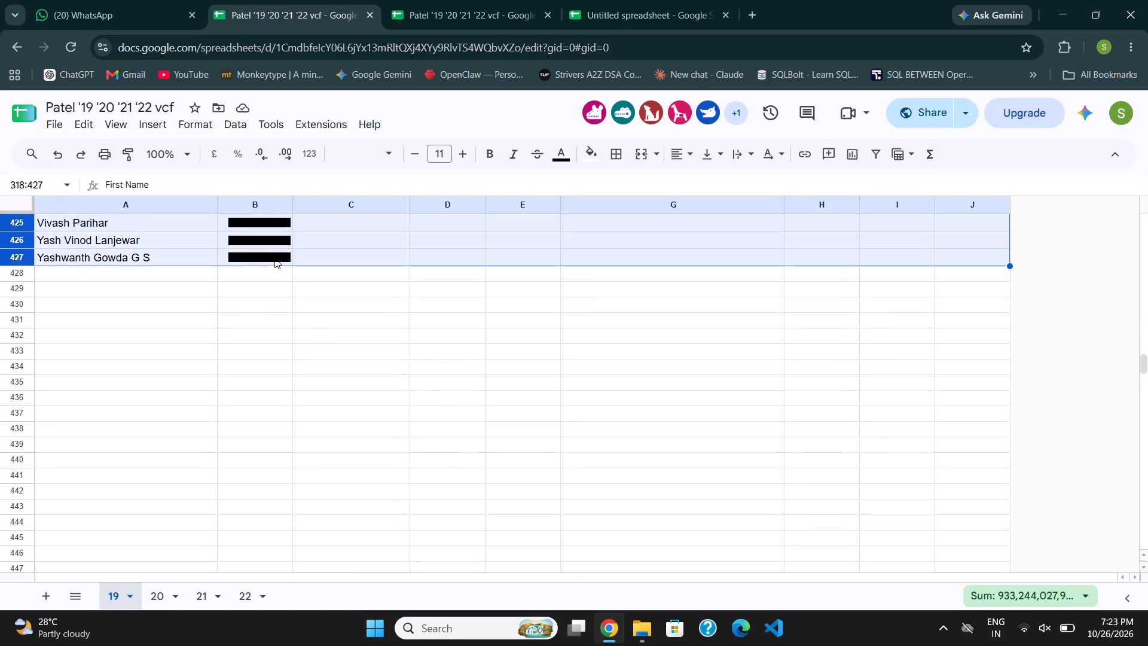
key("ctrl+x")
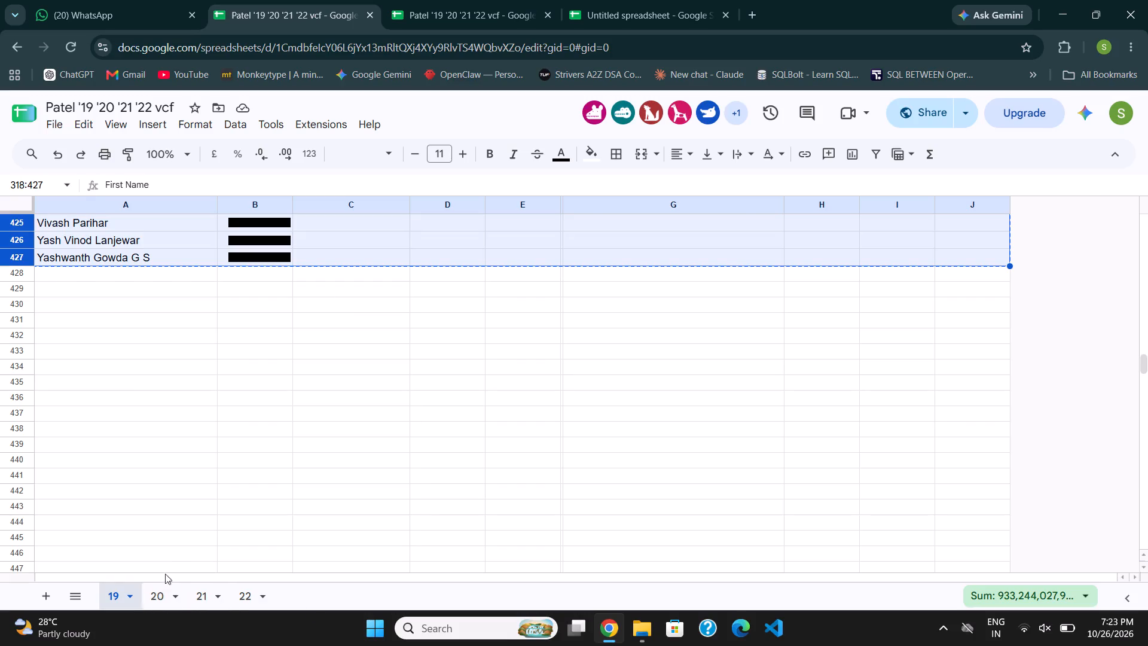
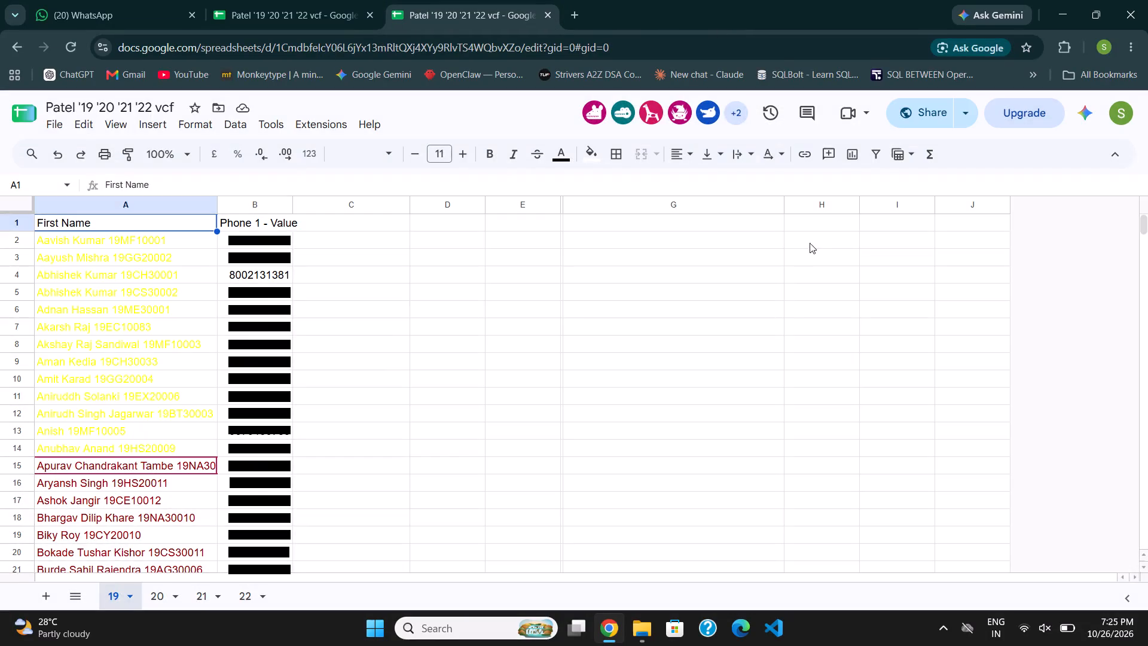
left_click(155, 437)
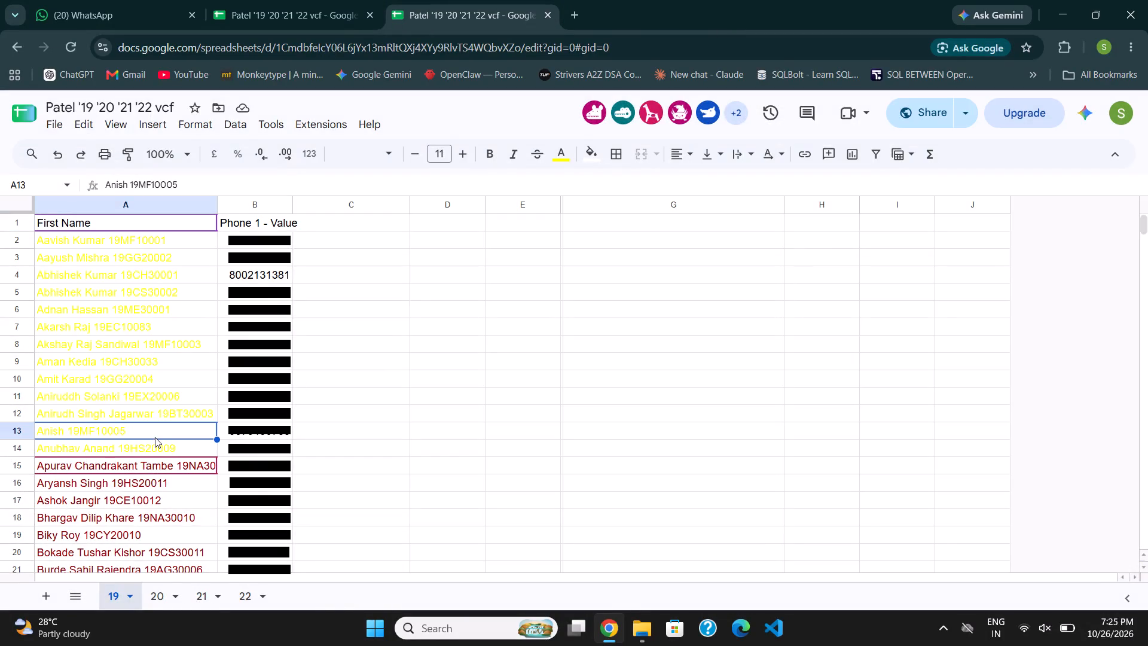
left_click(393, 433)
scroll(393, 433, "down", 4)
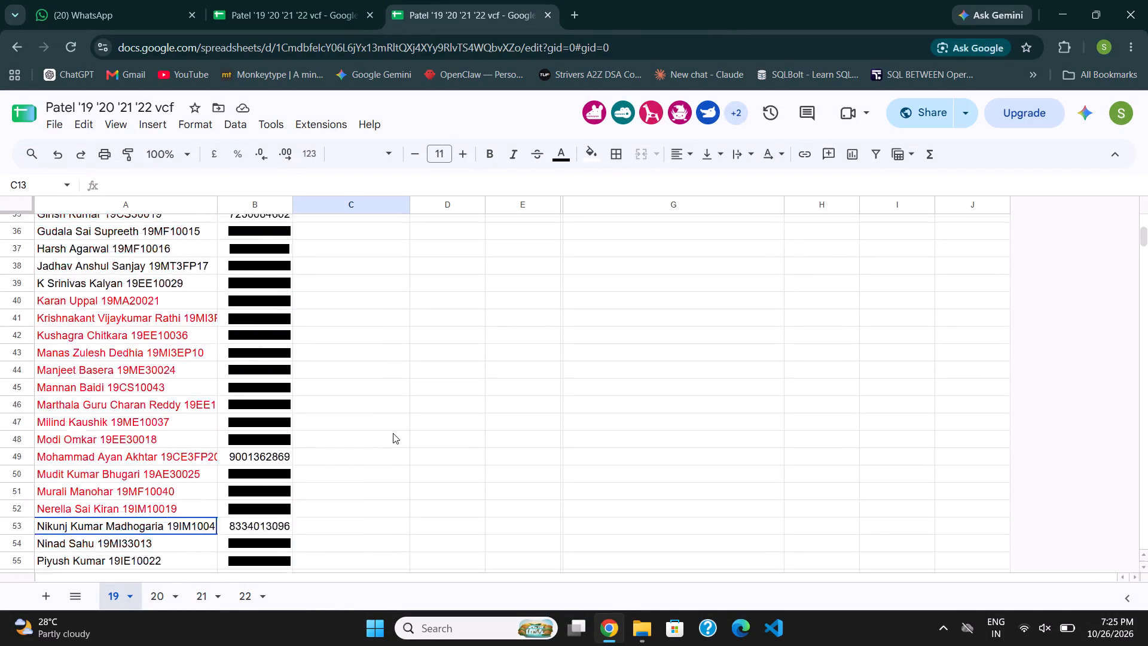
Review the contact list on sheet 19, examining how the names in column A are grouped by text colour.
scroll(393, 433, "down", 4)
scroll(393, 433, "up", 9)
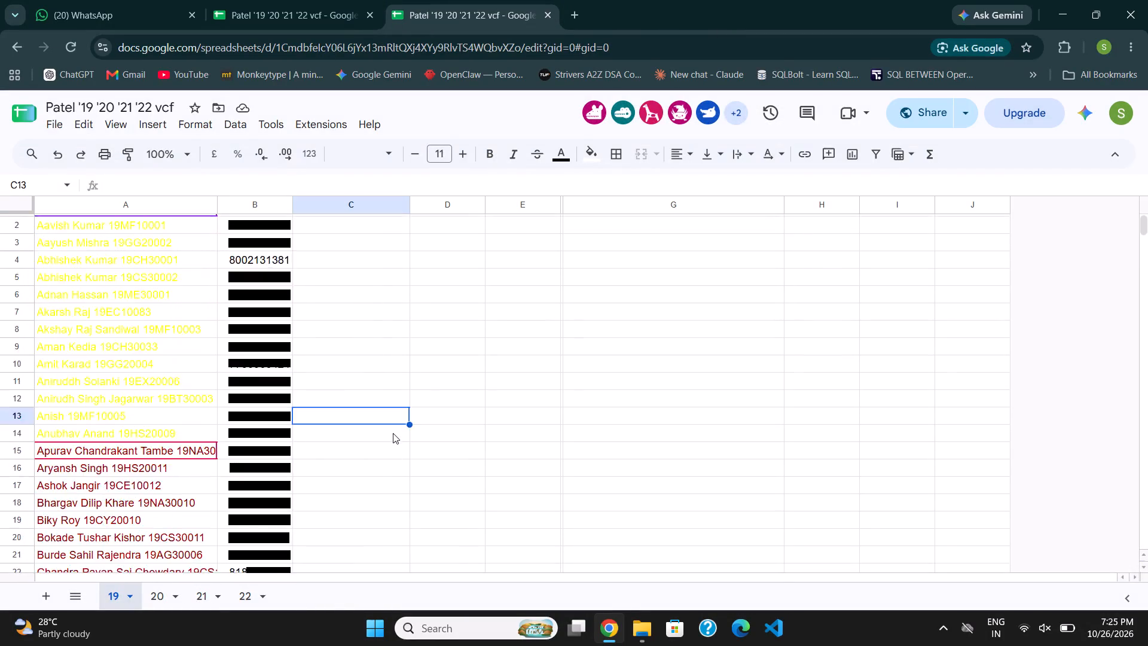
scroll(393, 433, "down", 5)
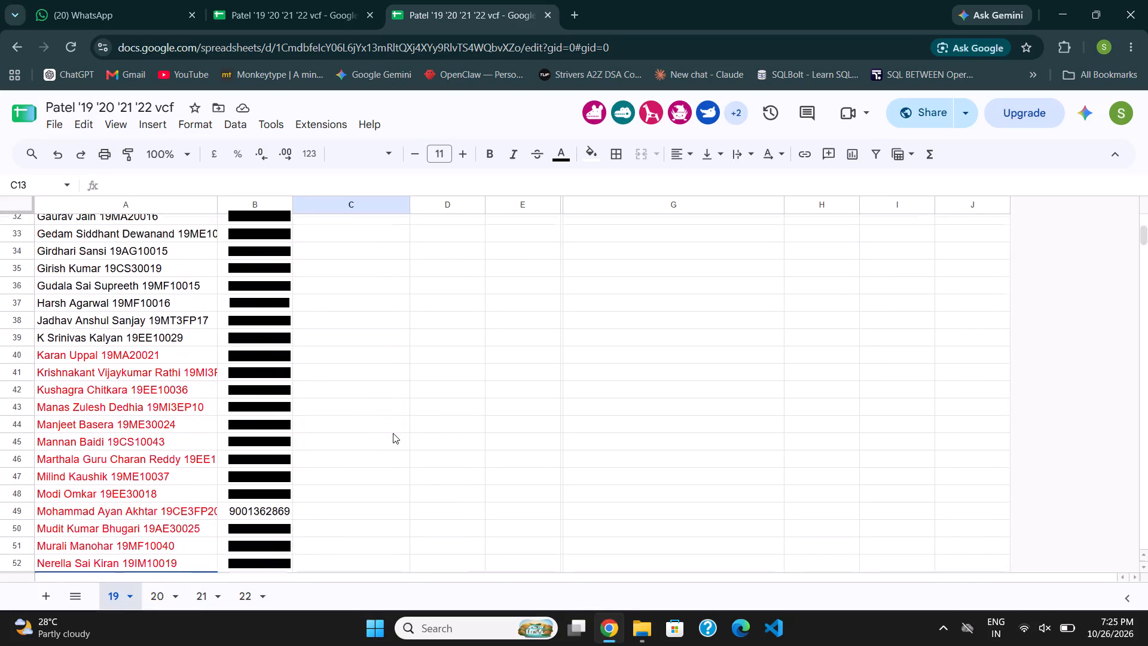
scroll(393, 433, "down", 2)
scroll(393, 433, "up", 4)
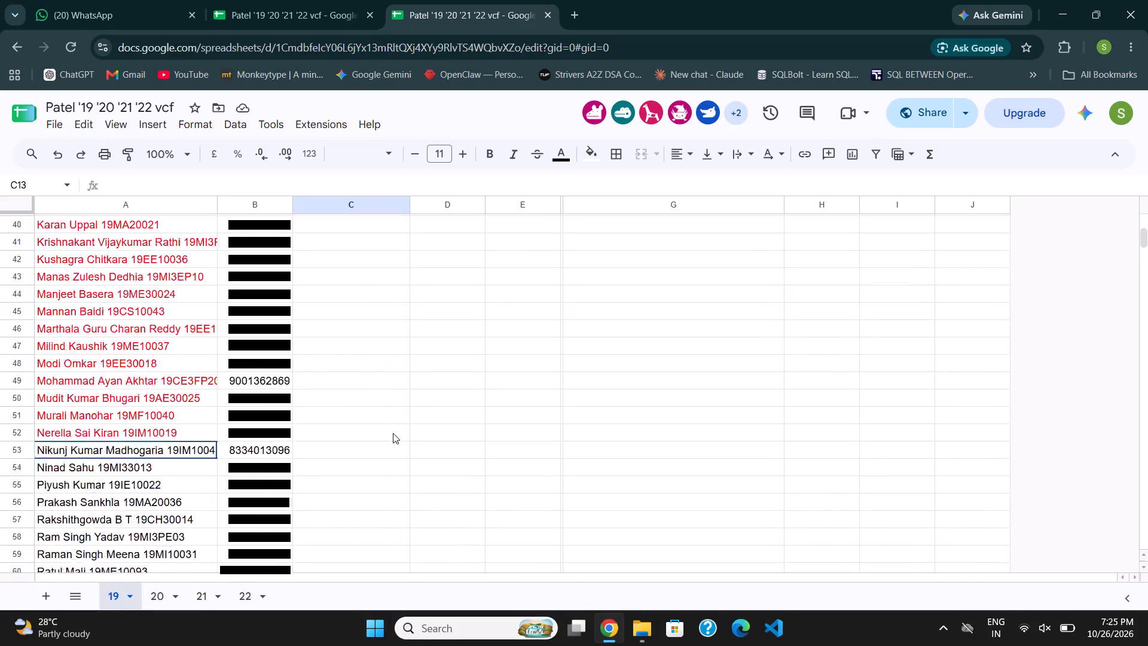
scroll(393, 433, "up", 3)
scroll(393, 433, "down", 3)
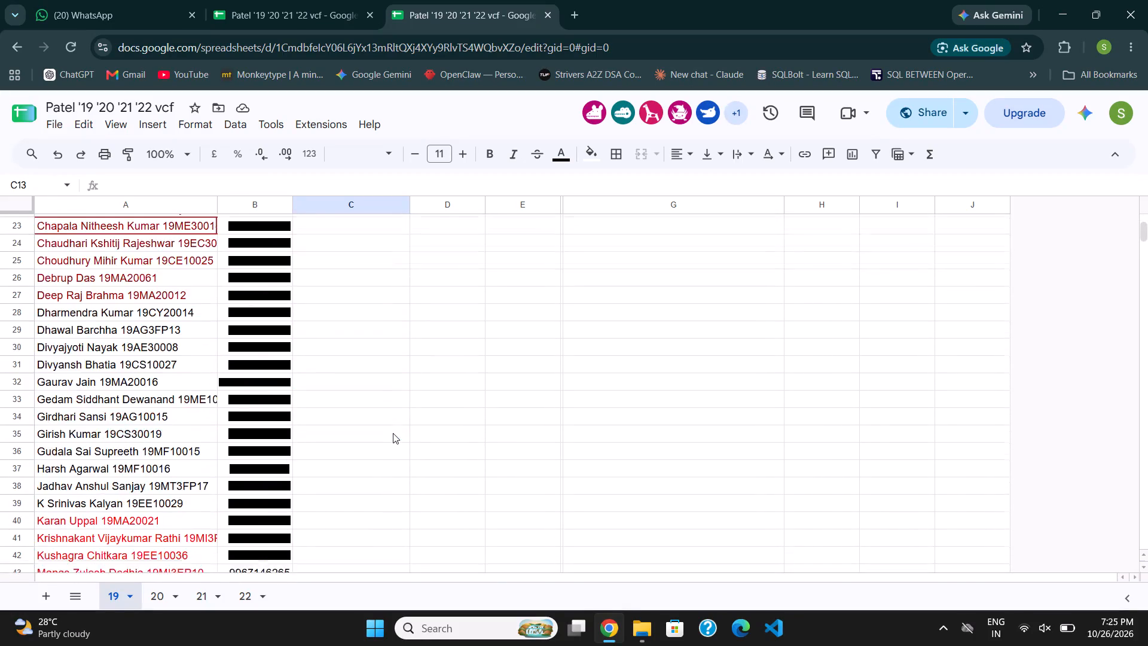
scroll(393, 433, "down", 1)
scroll(393, 433, "up", 6)
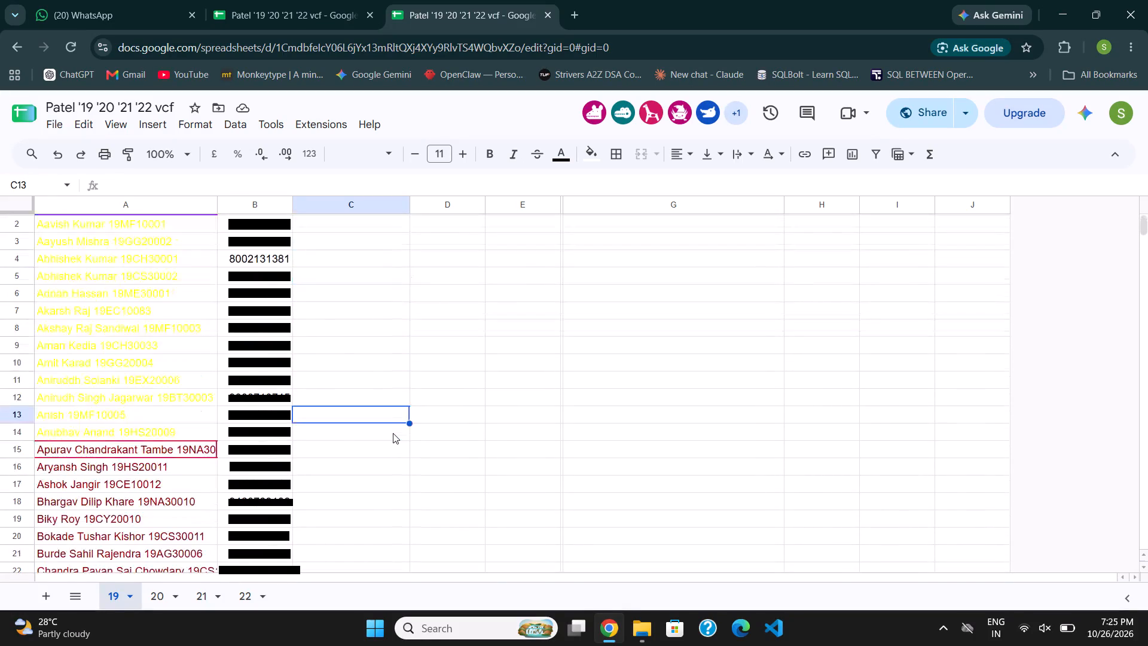
left_click(189, 449)
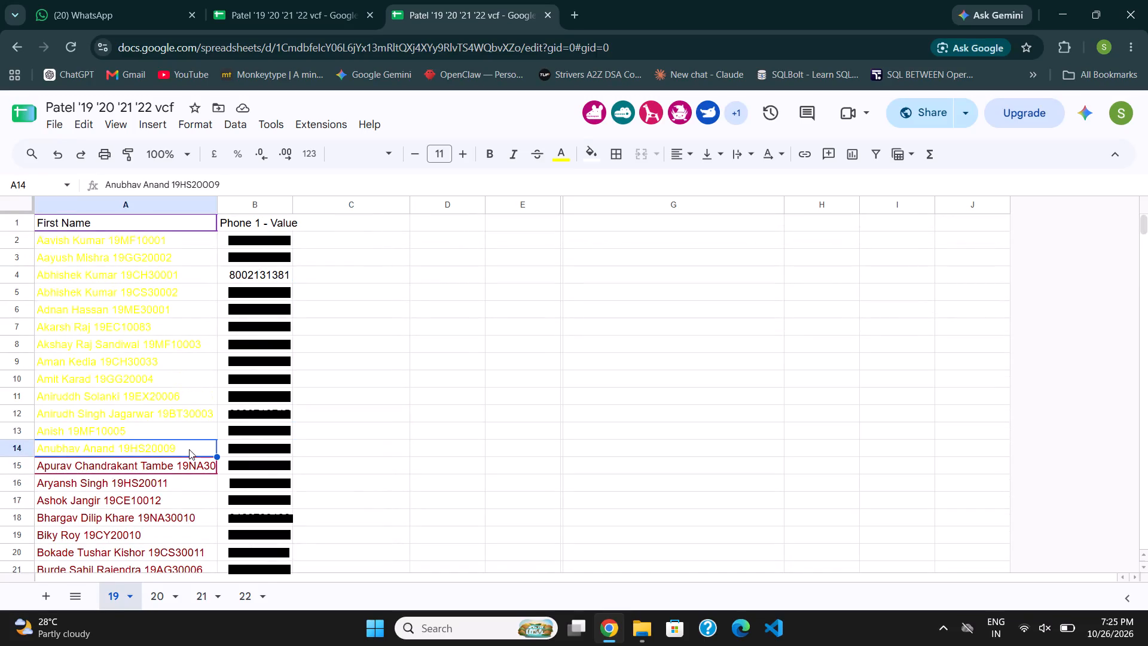
scroll(419, 470, "down", 2)
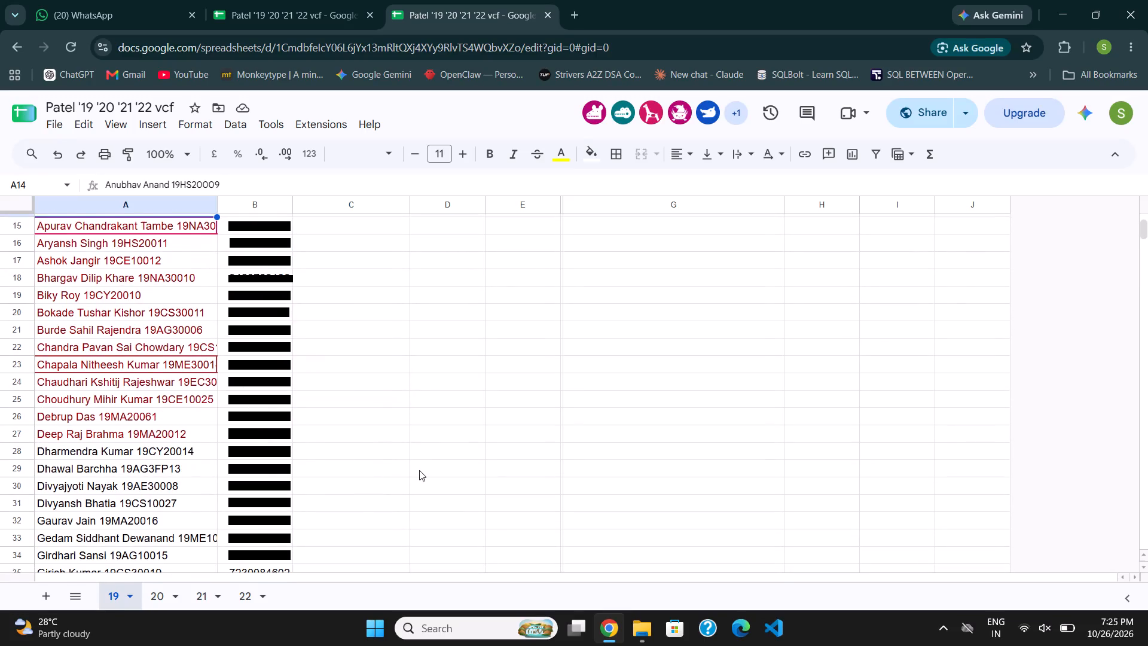
scroll(419, 470, "up", 4)
scroll(419, 470, "down", 3)
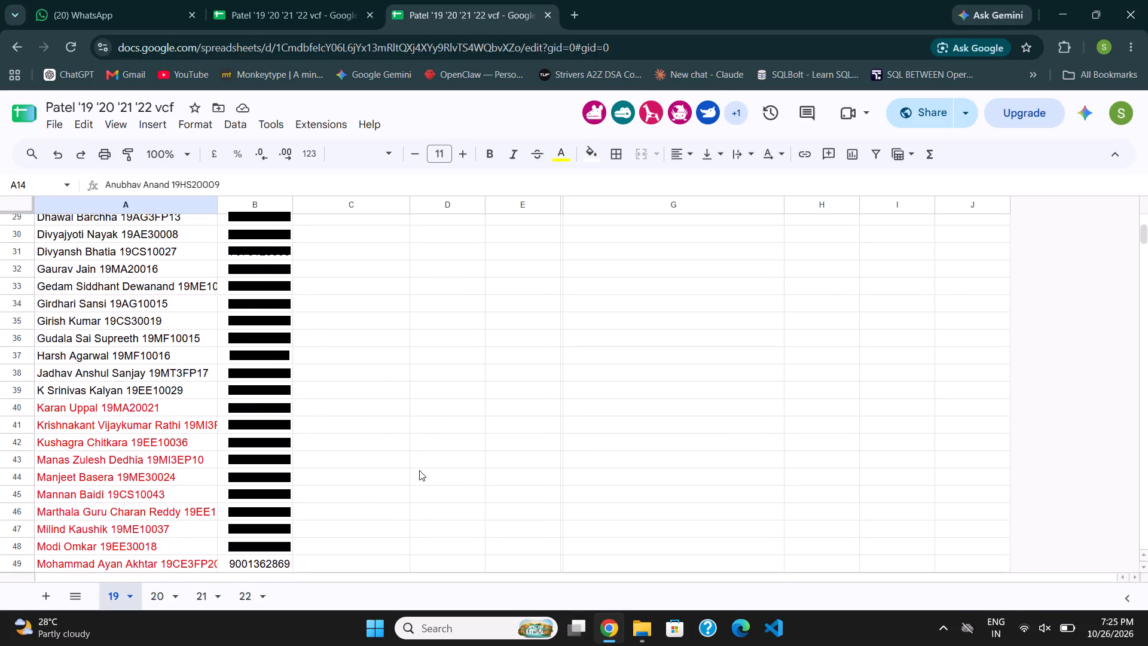
scroll(419, 470, "down", 6)
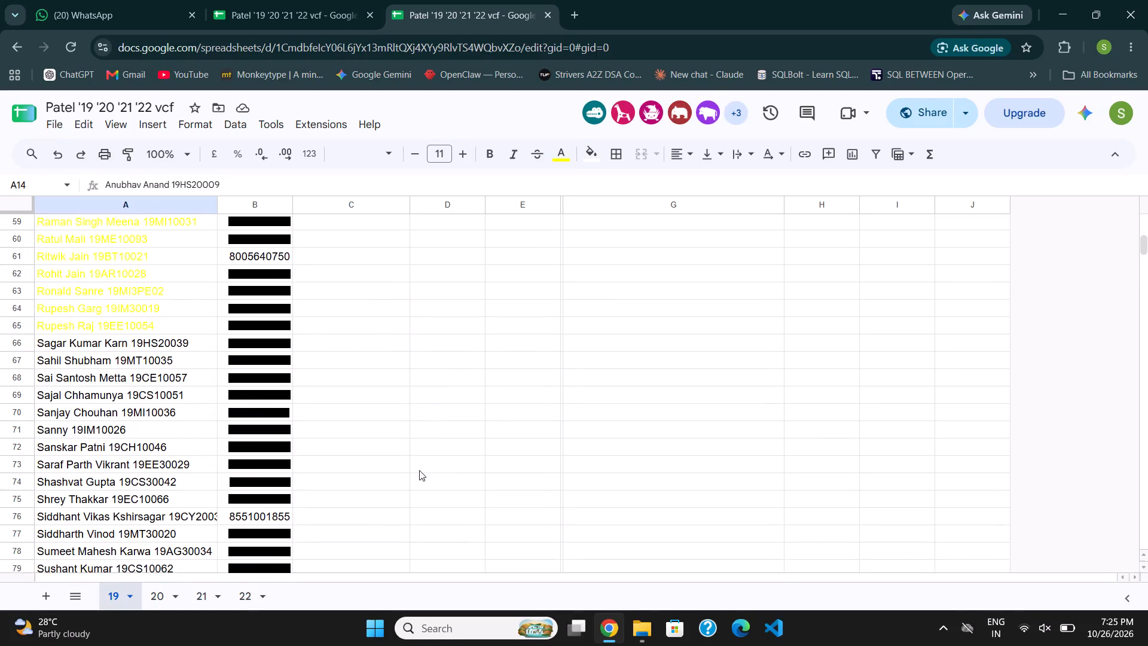
scroll(419, 470, "up", 14)
scroll(419, 470, "down", 6)
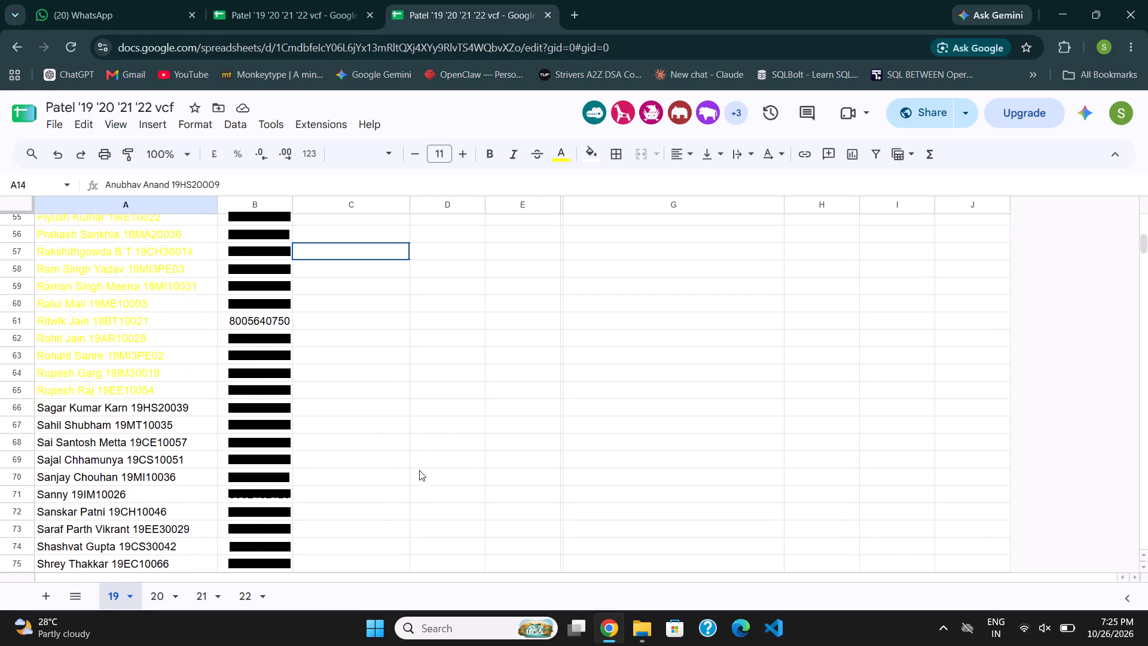
scroll(419, 470, "down", 1)
scroll(419, 470, "up", 13)
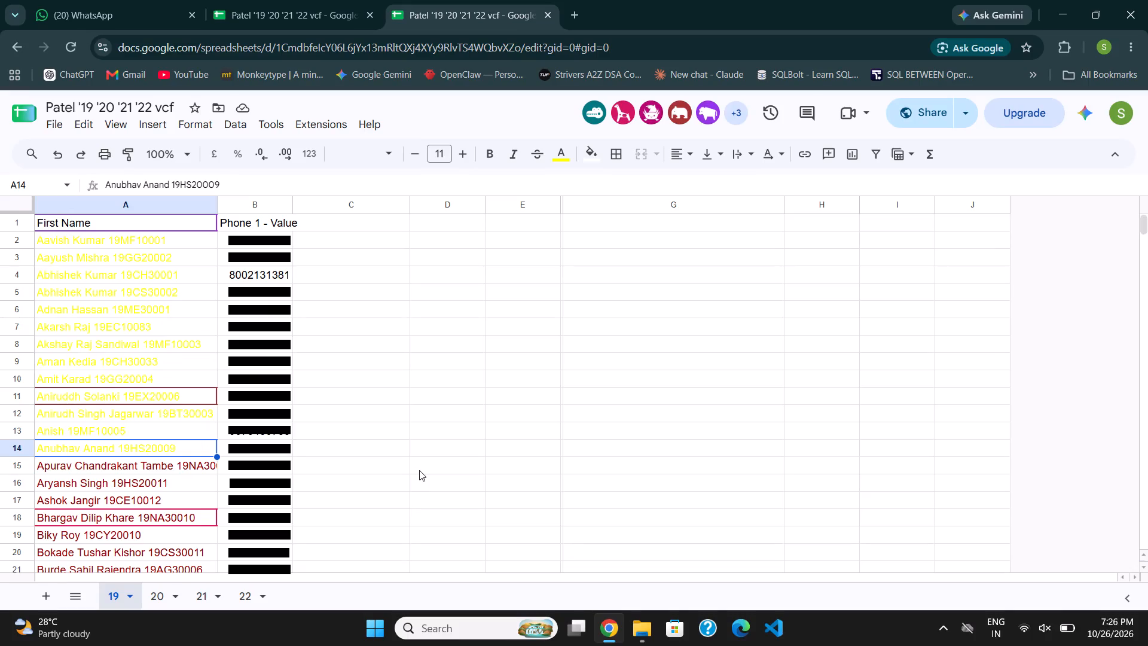
scroll(380, 415, "up", 1)
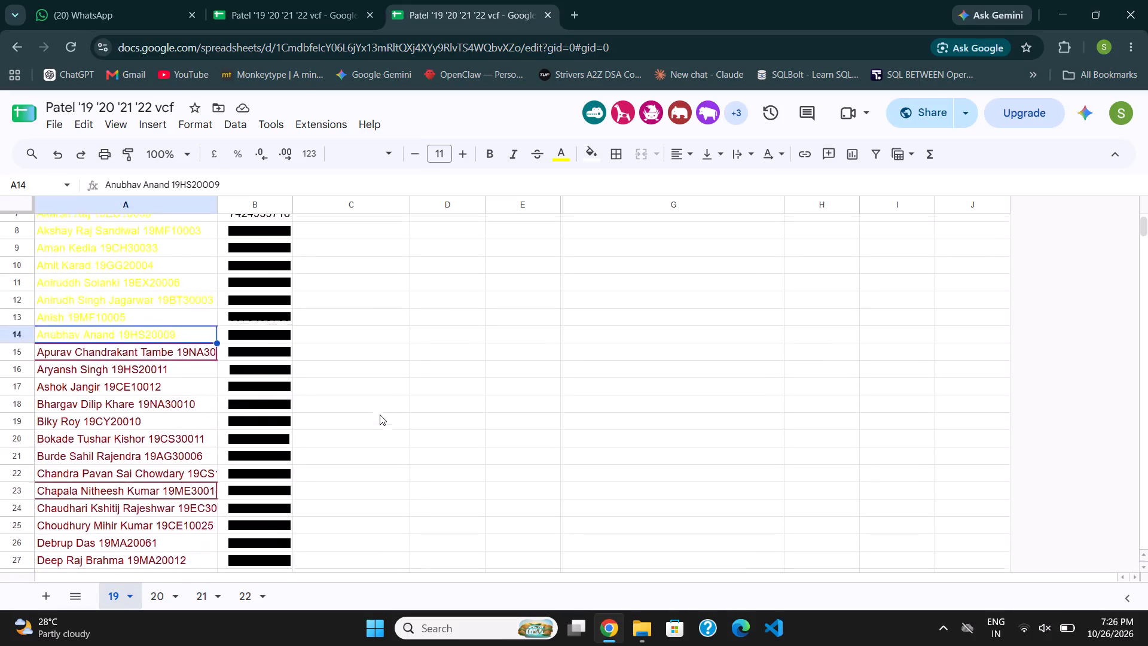
scroll(380, 415, "up", 1)
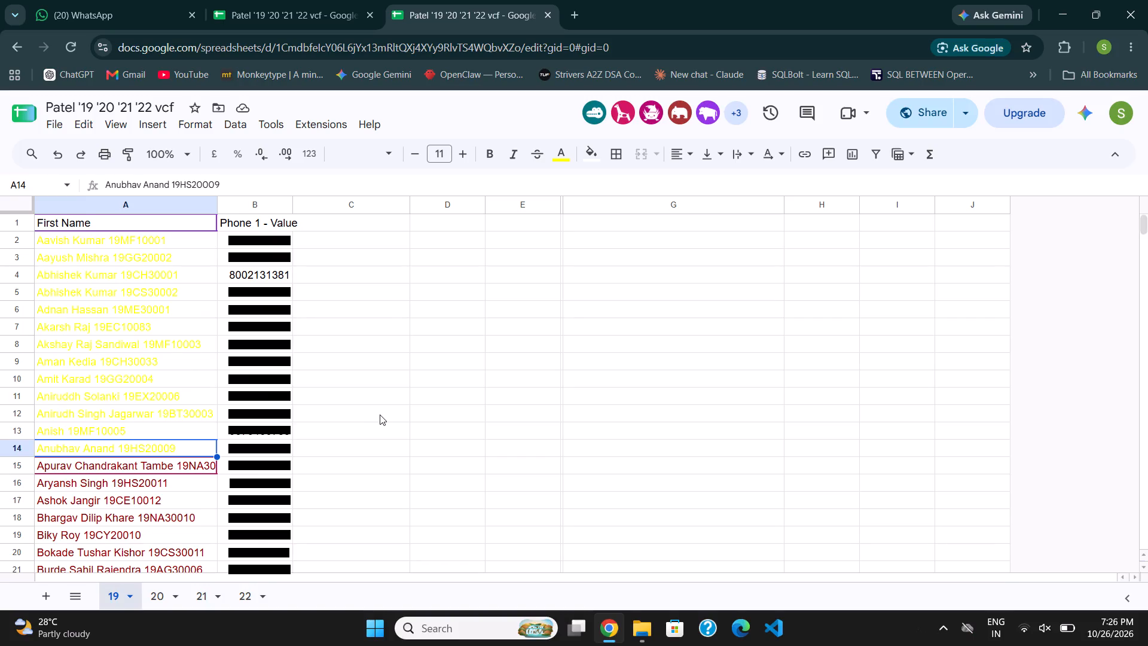
scroll(361, 394, "up", 1)
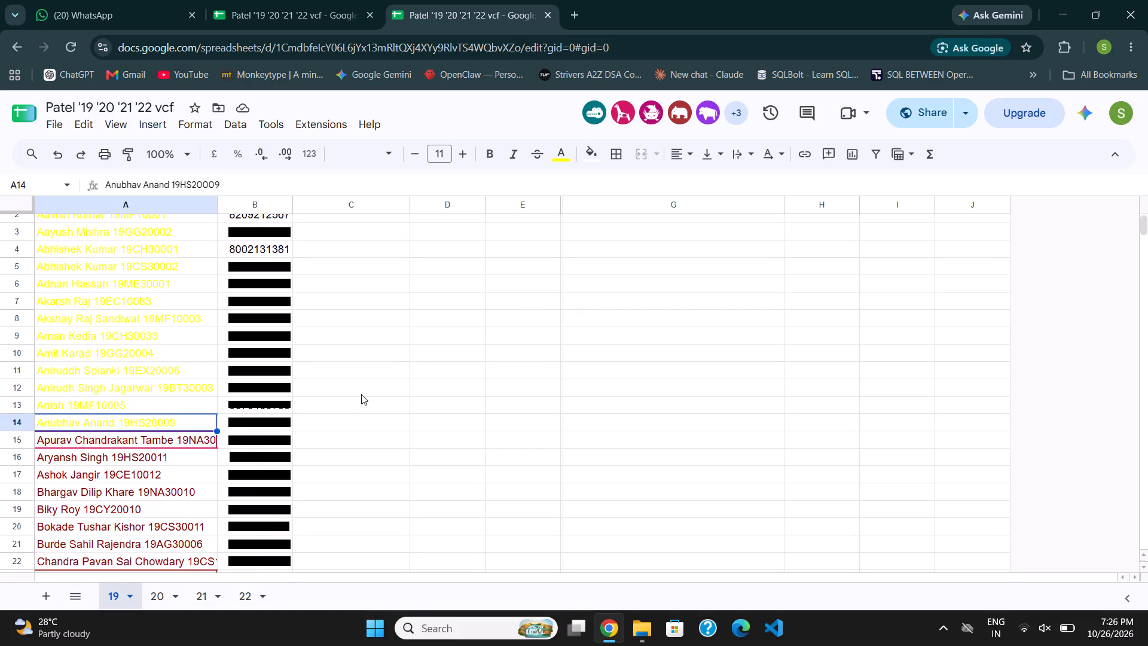
scroll(361, 394, "up", 1)
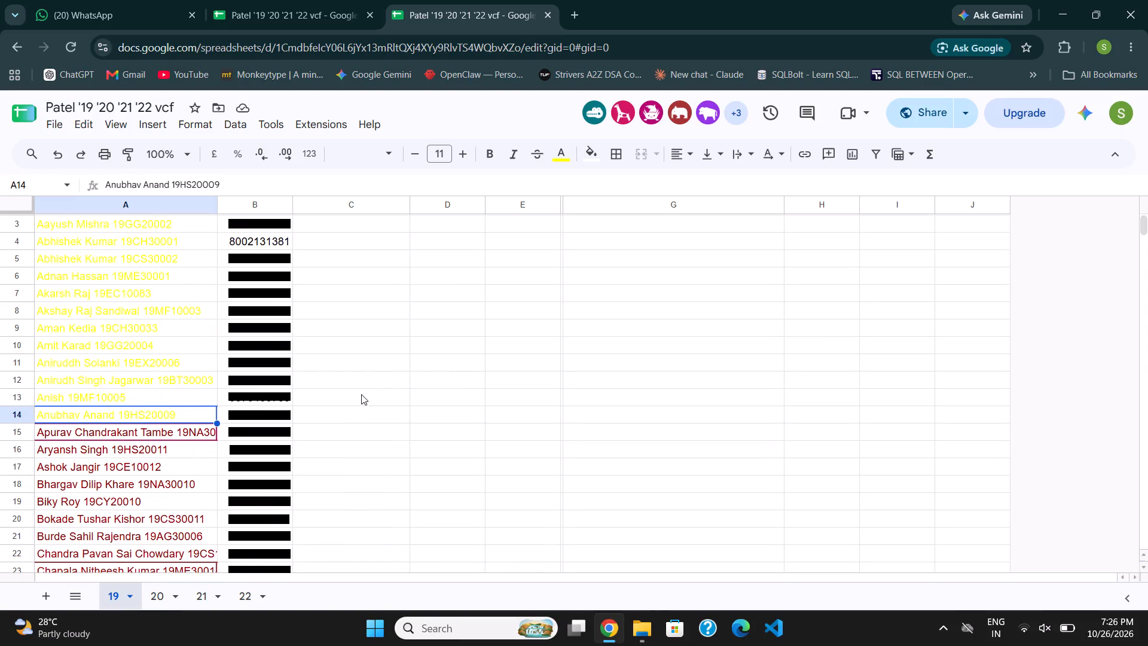
scroll(361, 394, "up", 1)
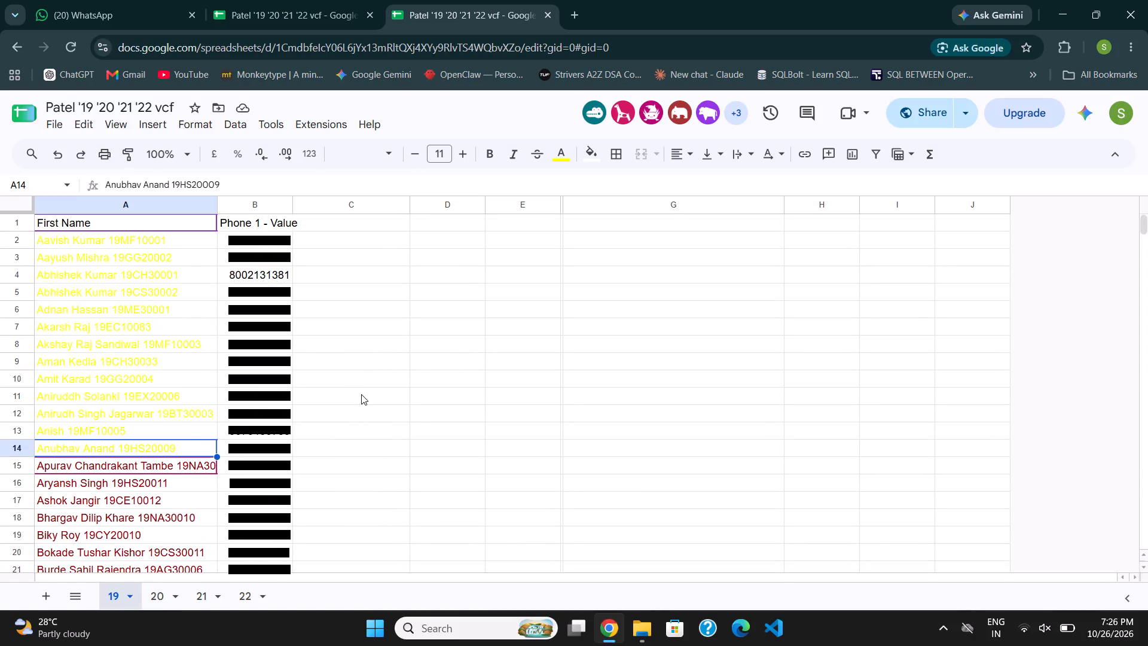
Widen column A on sheet 19 so the longest contact names fit, including those in the last rows.
scroll(361, 394, "down", 10)
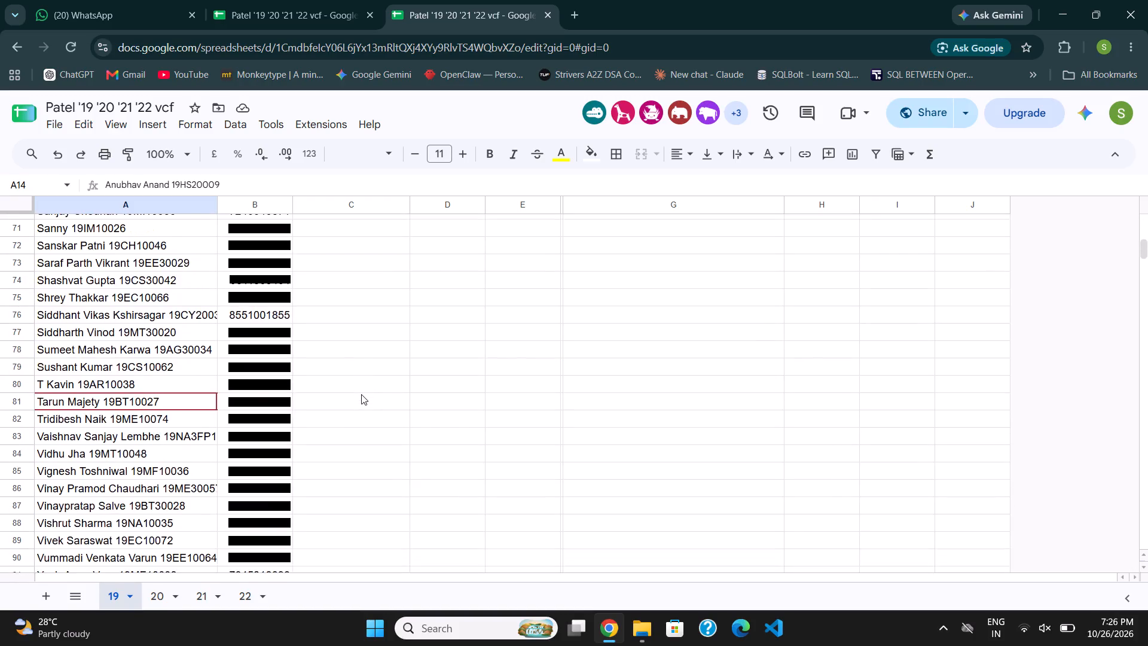
scroll(361, 394, "down", 3)
left_click(325, 372)
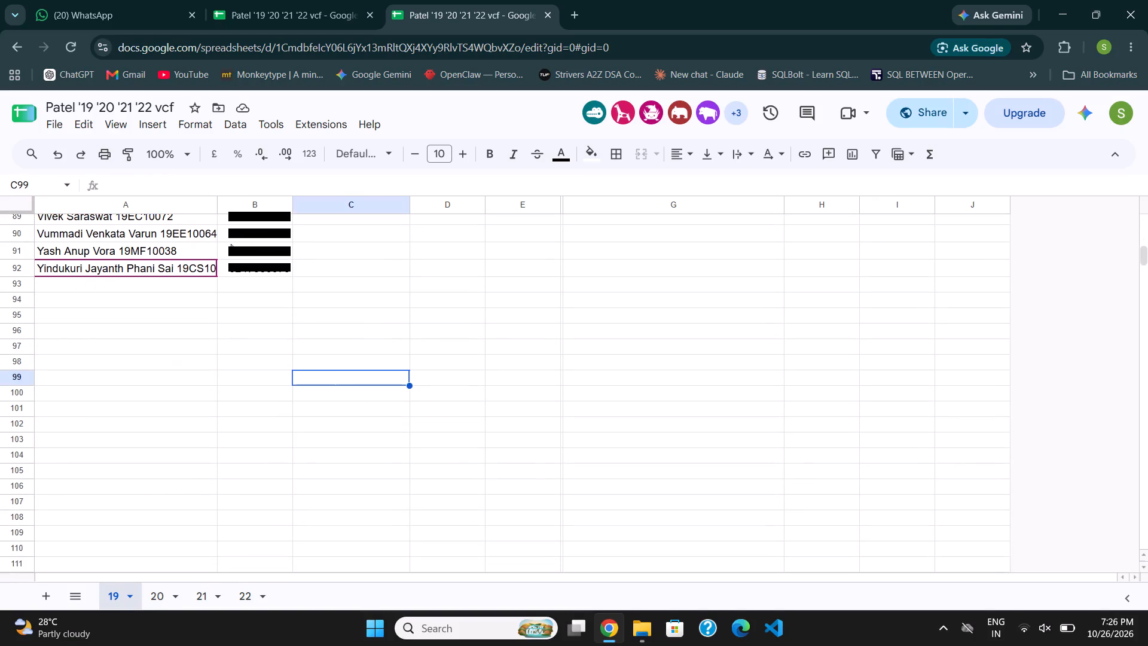
left_click_drag(216, 202, 258, 205)
left_click(500, 345)
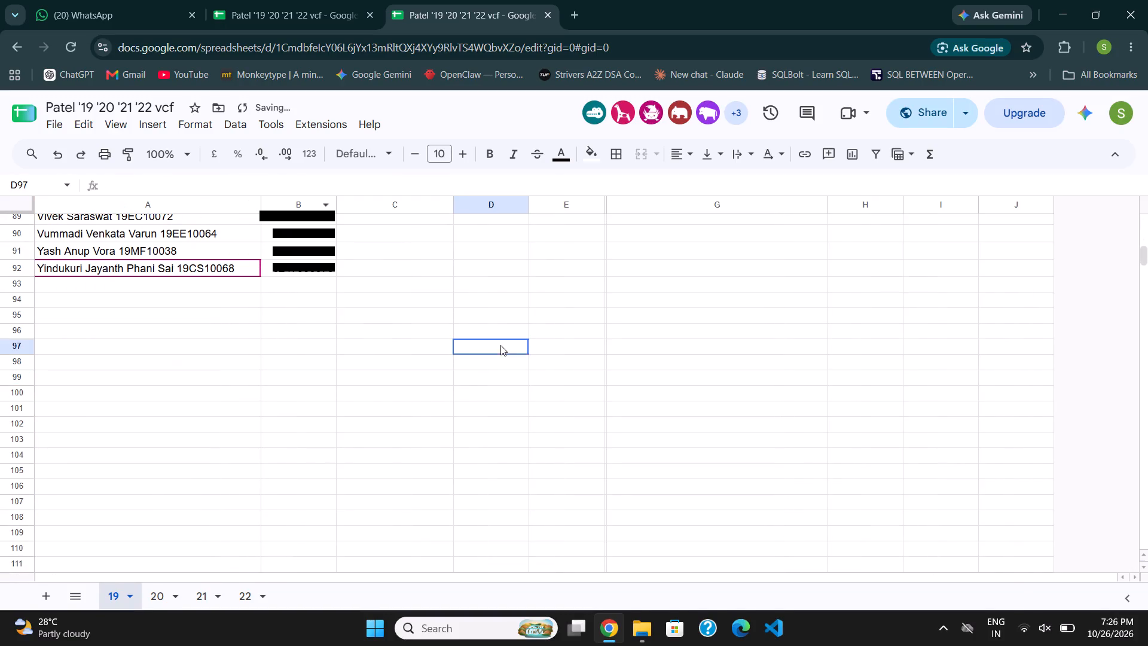
Check the contact lists on sheets 20 and 21.
left_click(162, 587)
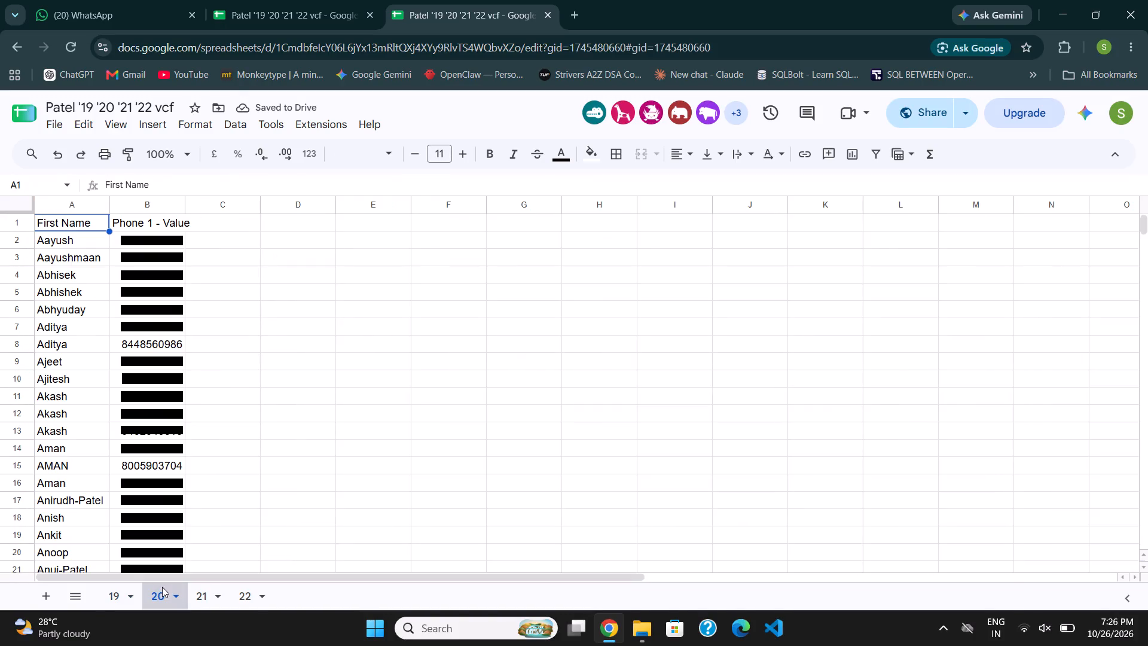
left_click(204, 602)
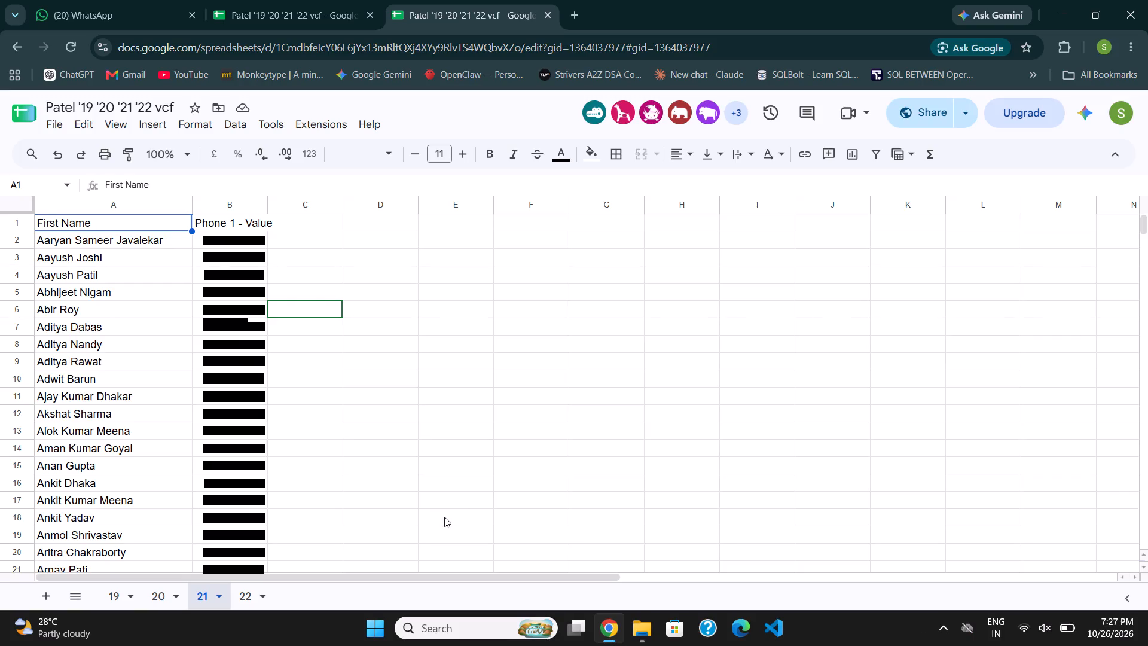
left_click(548, 477)
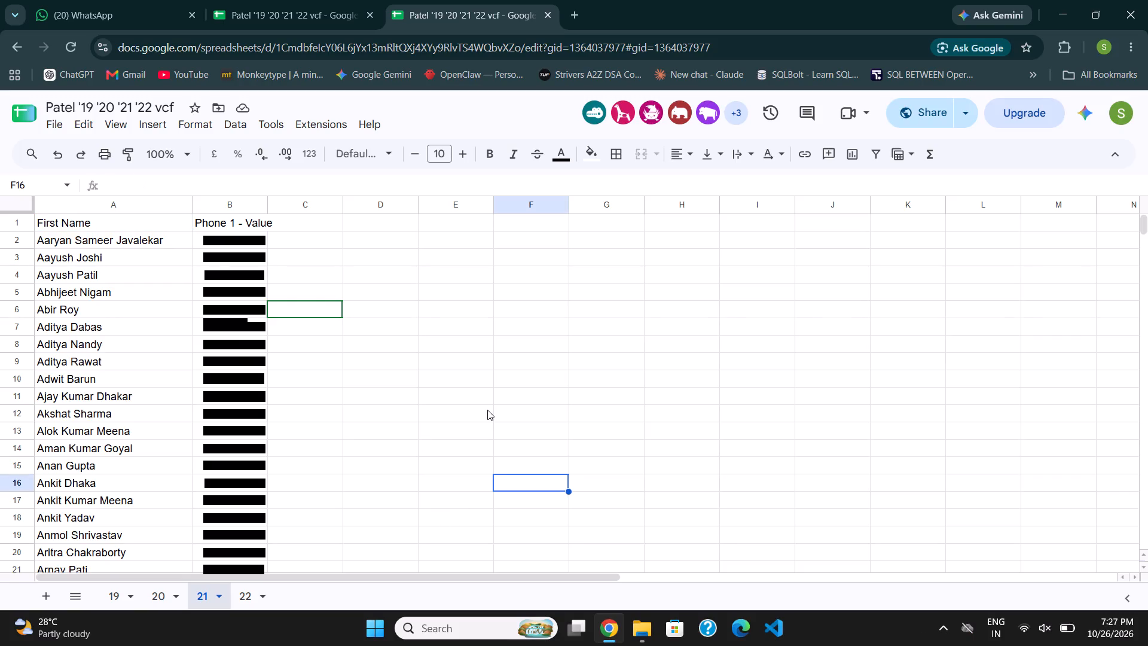
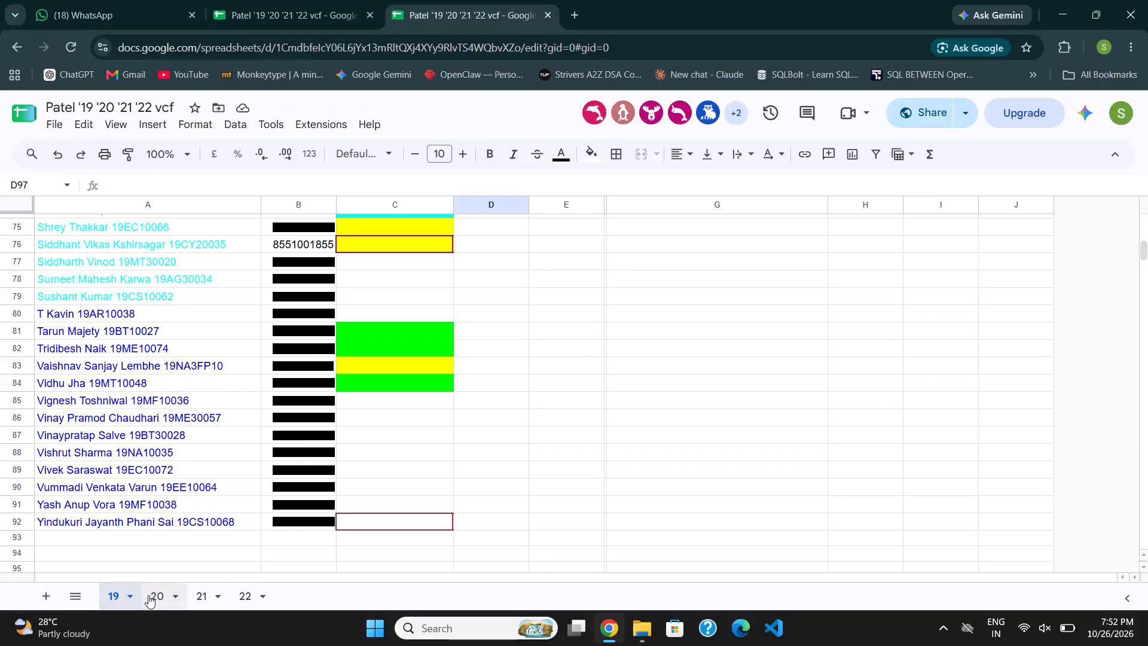
Review the full contact list on sheet 21, from row 2 down to the last filled row 110.
left_click(199, 594)
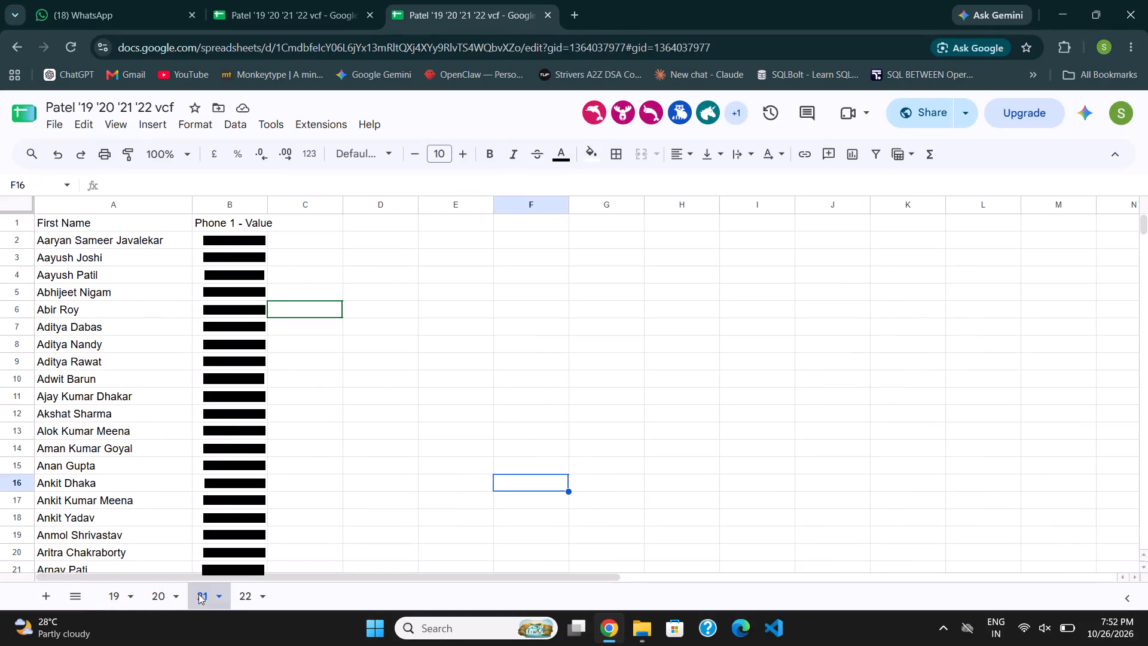
scroll(266, 361, "up", 5)
scroll(89, 340, "down", 9)
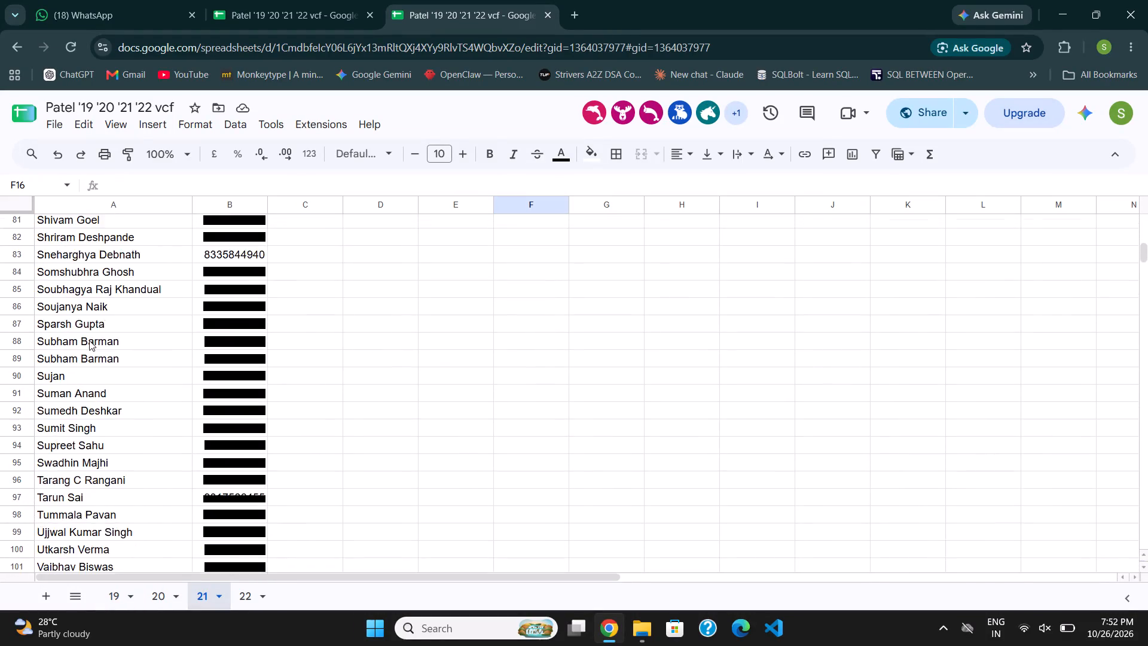
scroll(89, 340, "down", 5)
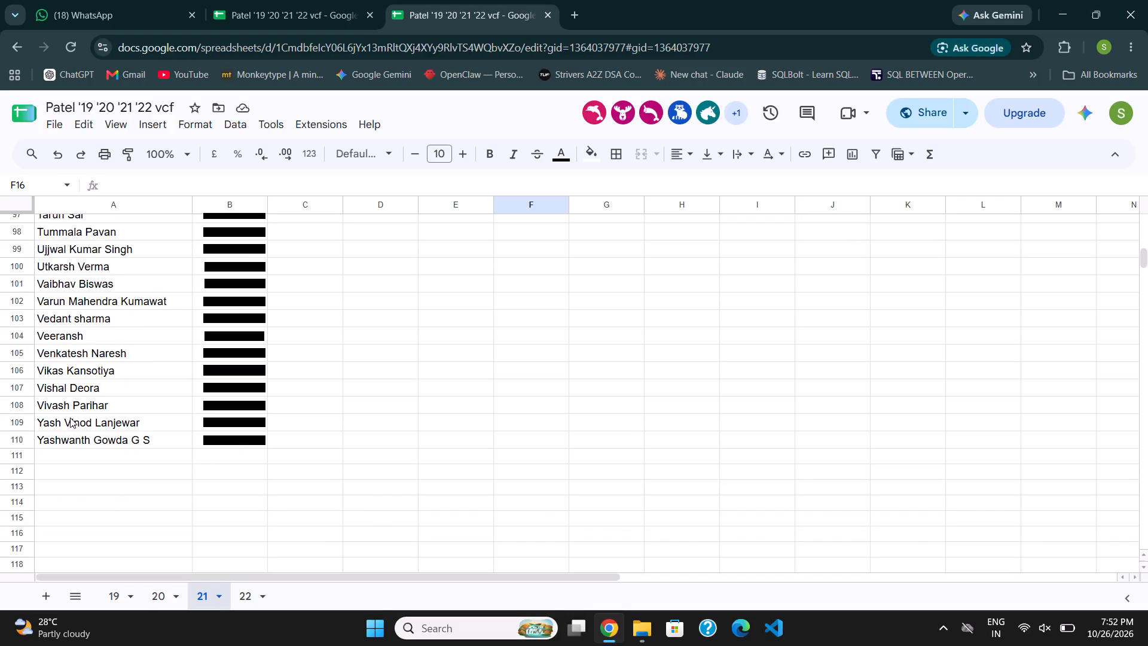
left_click_drag(20, 439, 26, 132)
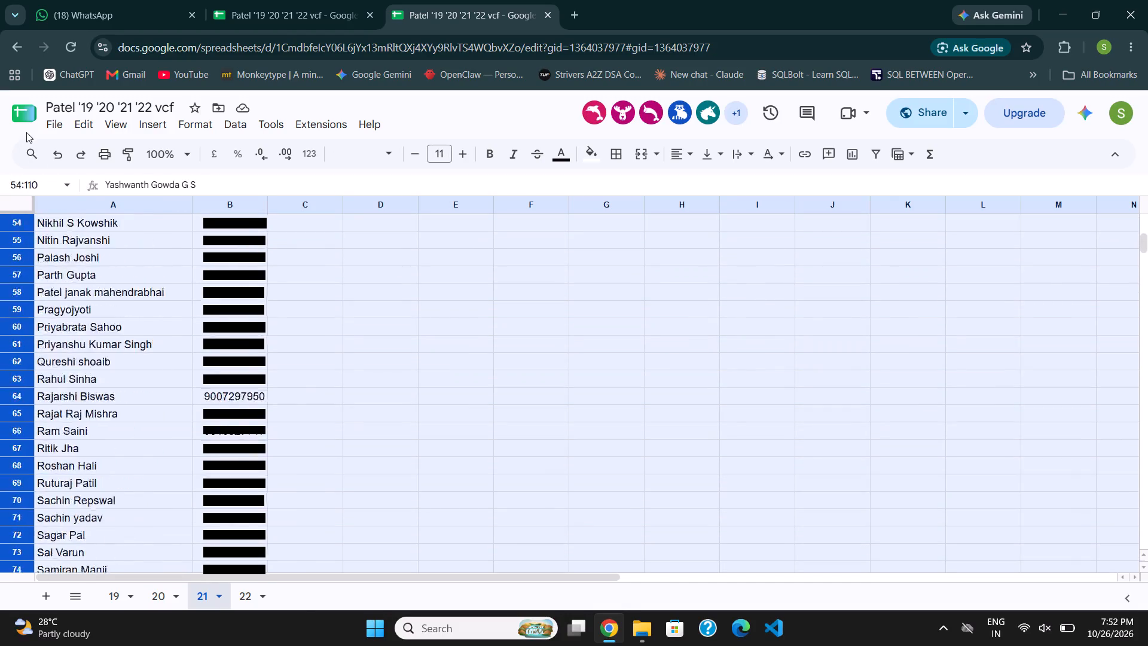
left_click_drag(26, 132, 21, 246)
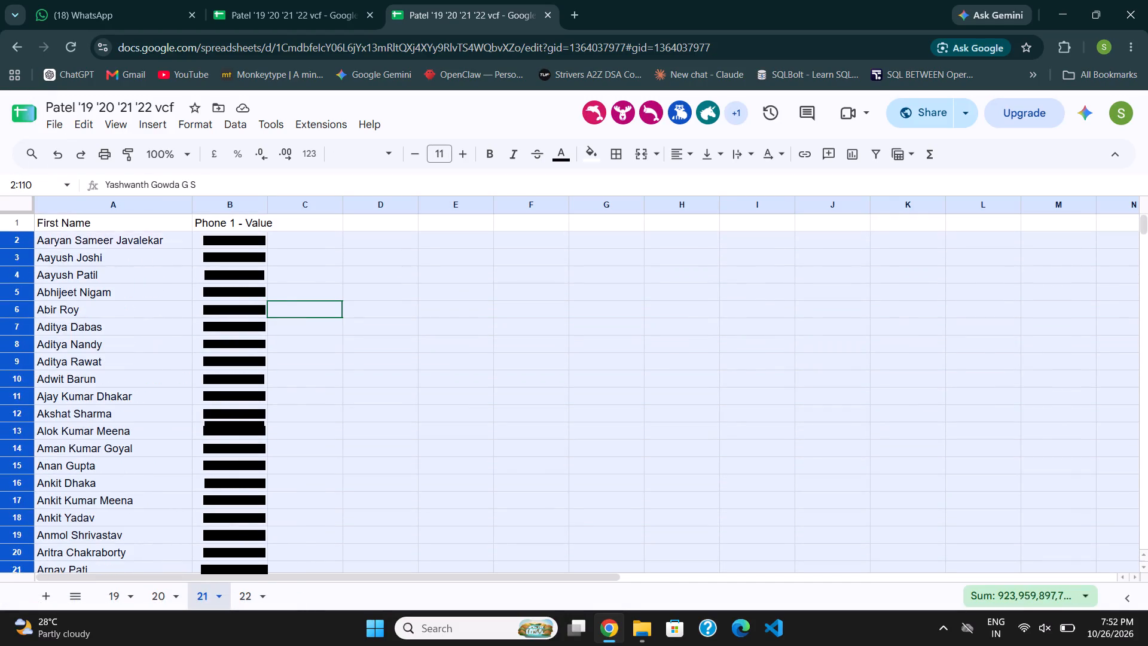
left_click_drag(21, 246, 20, 245)
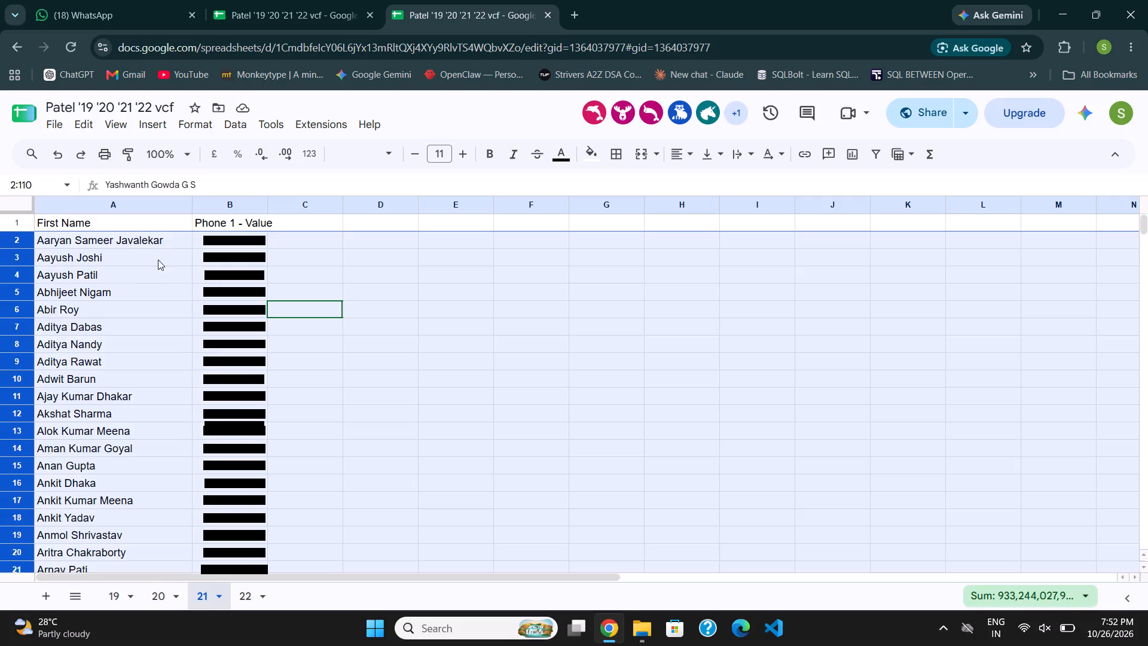
left_click(127, 243)
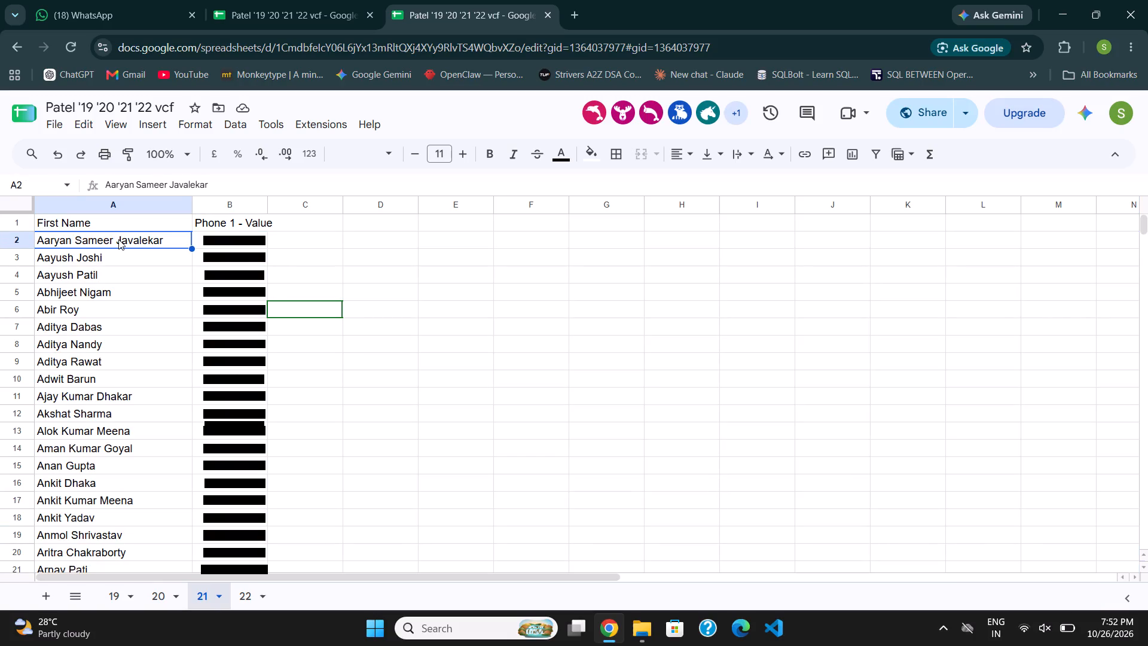
scroll(118, 239, "down", 11)
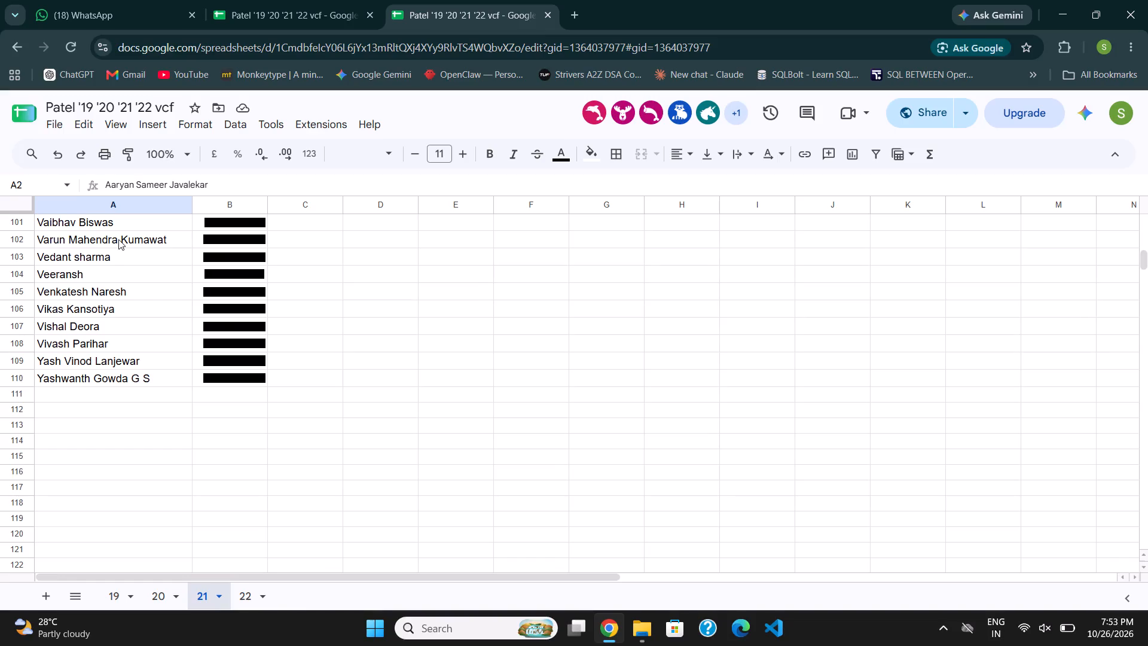
scroll(118, 239, "up", 20)
scroll(118, 239, "up", 8)
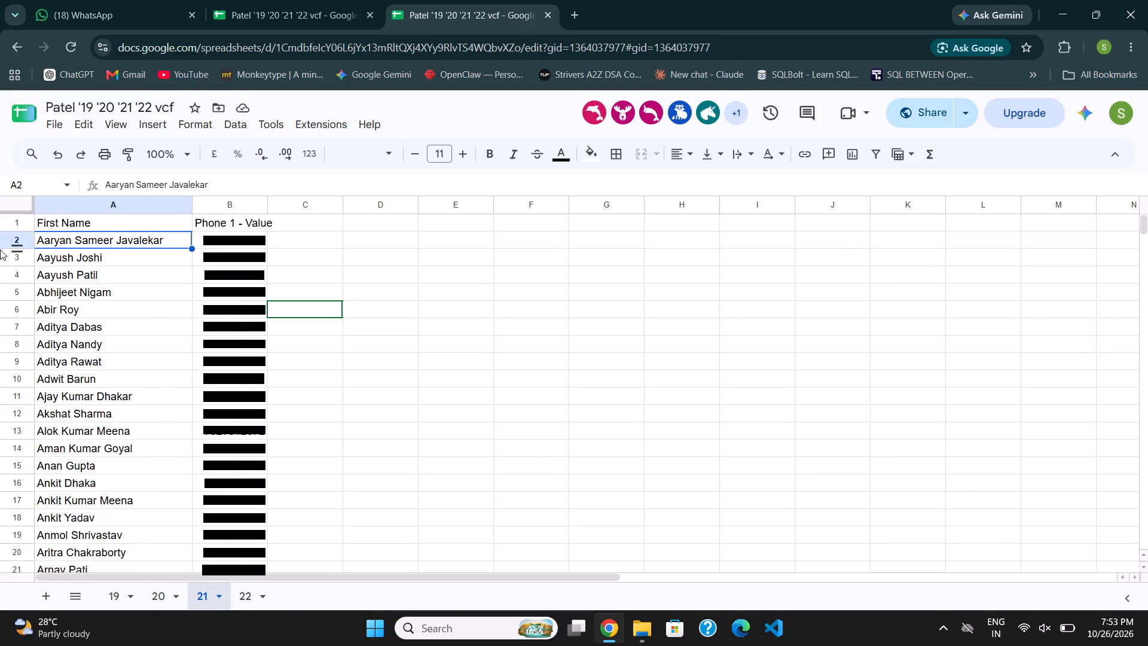
Fill rows 2 to 16 on sheet 21 with cyan, replacing it with the pale light cyan shade.
left_click_drag(20, 240, 22, 438)
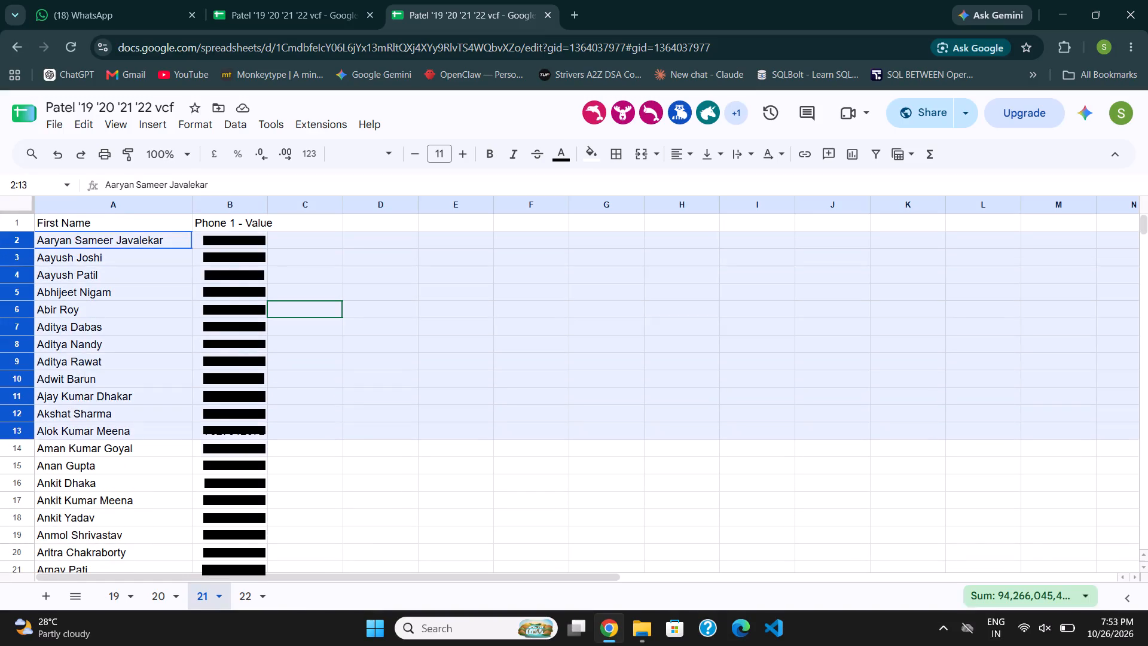
left_click_drag(22, 438, 25, 488)
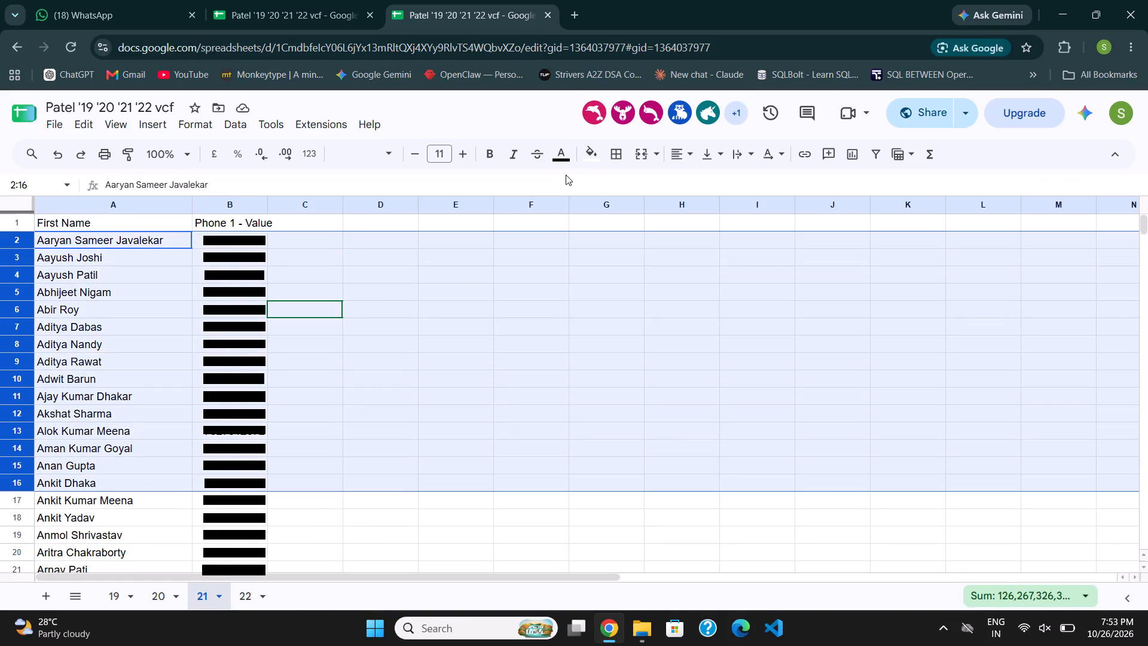
left_click(588, 154)
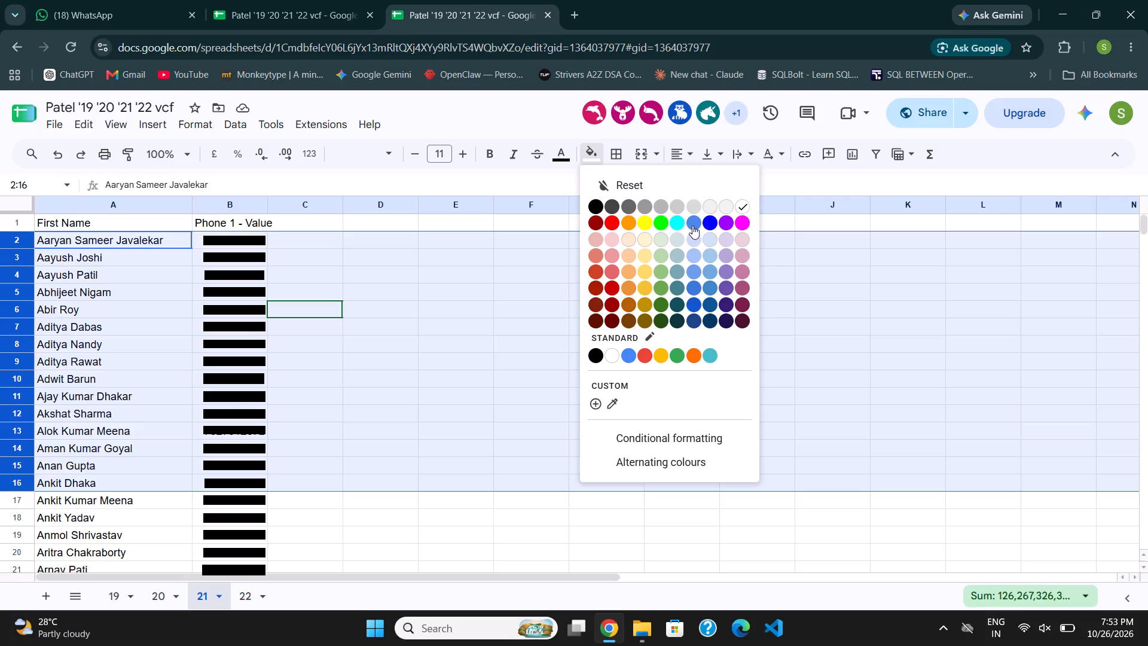
left_click(681, 224)
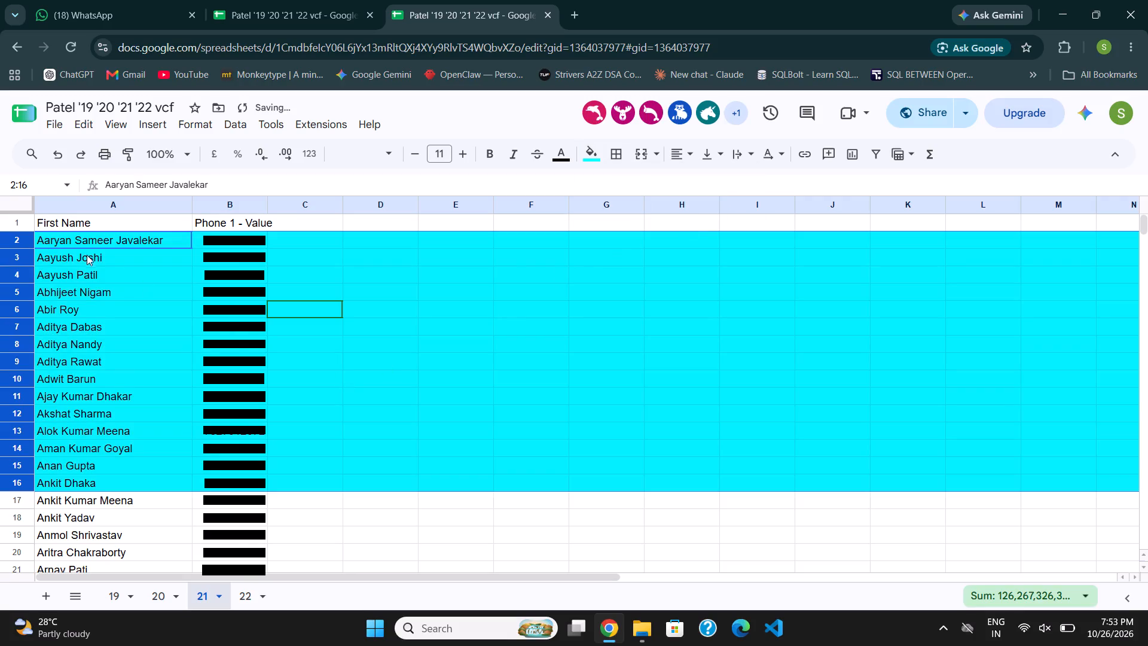
left_click(591, 158)
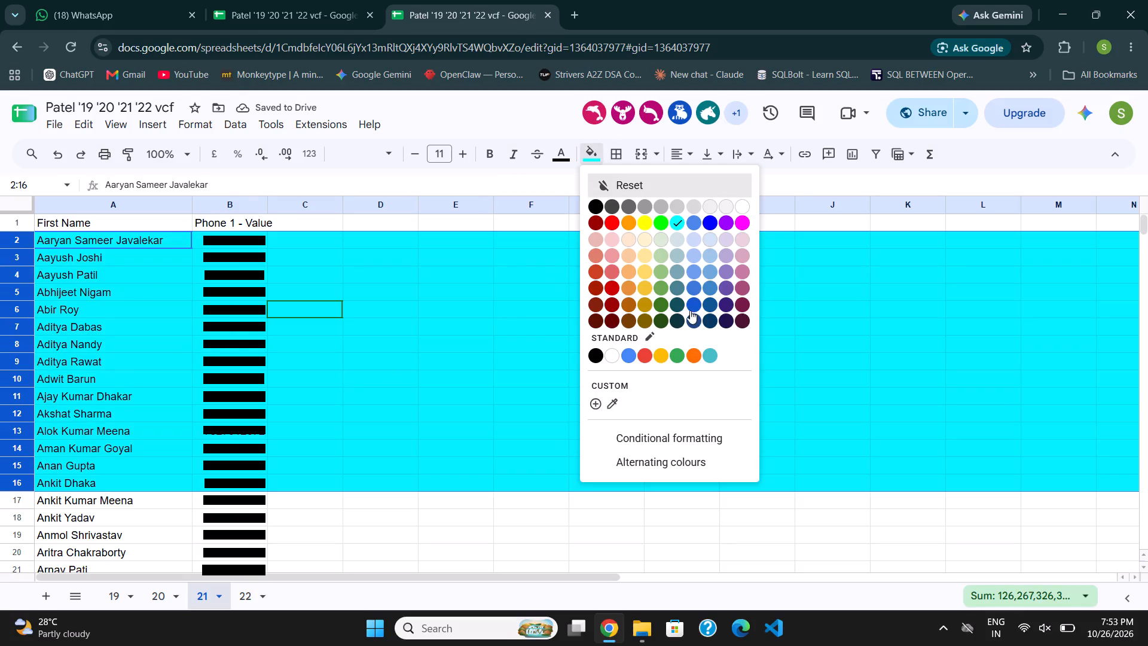
left_click(675, 243)
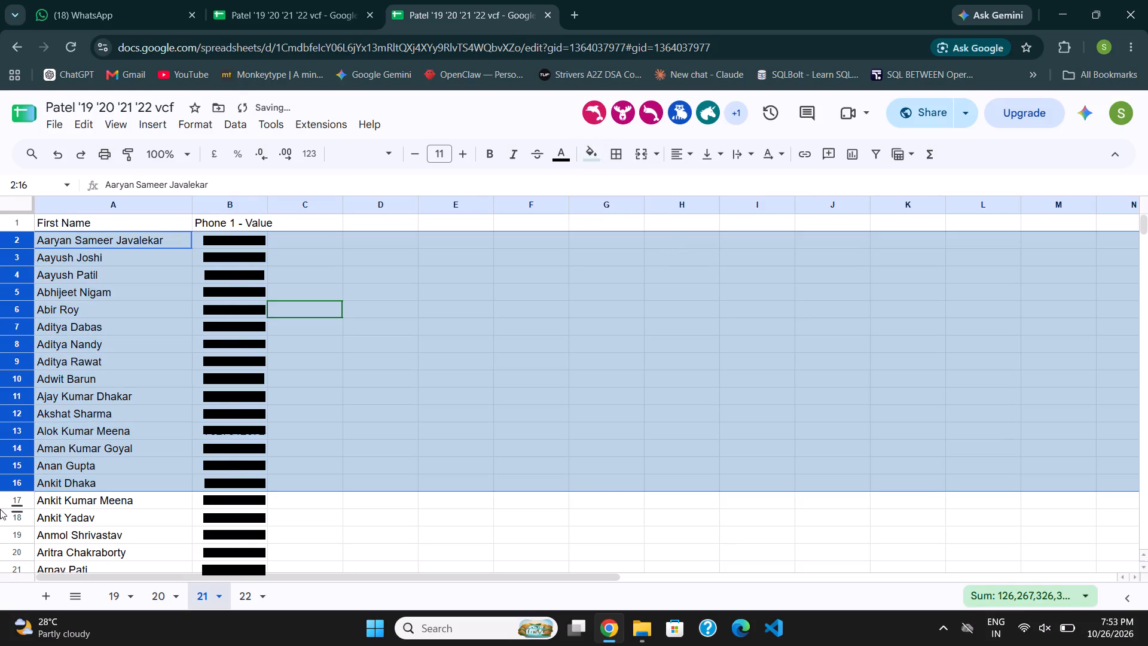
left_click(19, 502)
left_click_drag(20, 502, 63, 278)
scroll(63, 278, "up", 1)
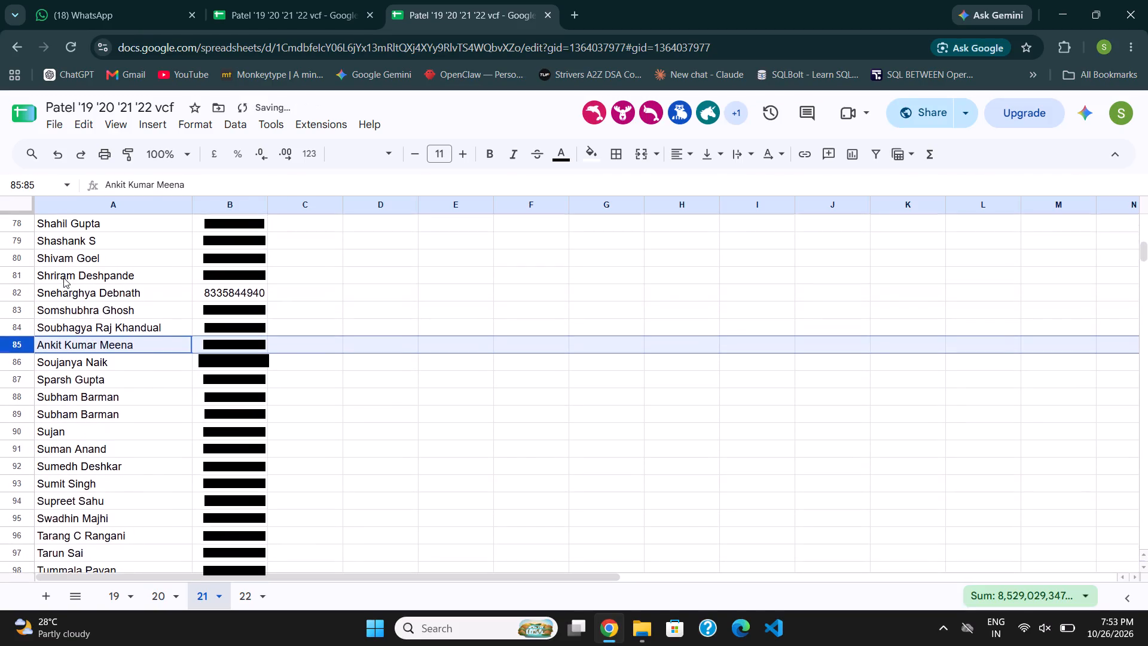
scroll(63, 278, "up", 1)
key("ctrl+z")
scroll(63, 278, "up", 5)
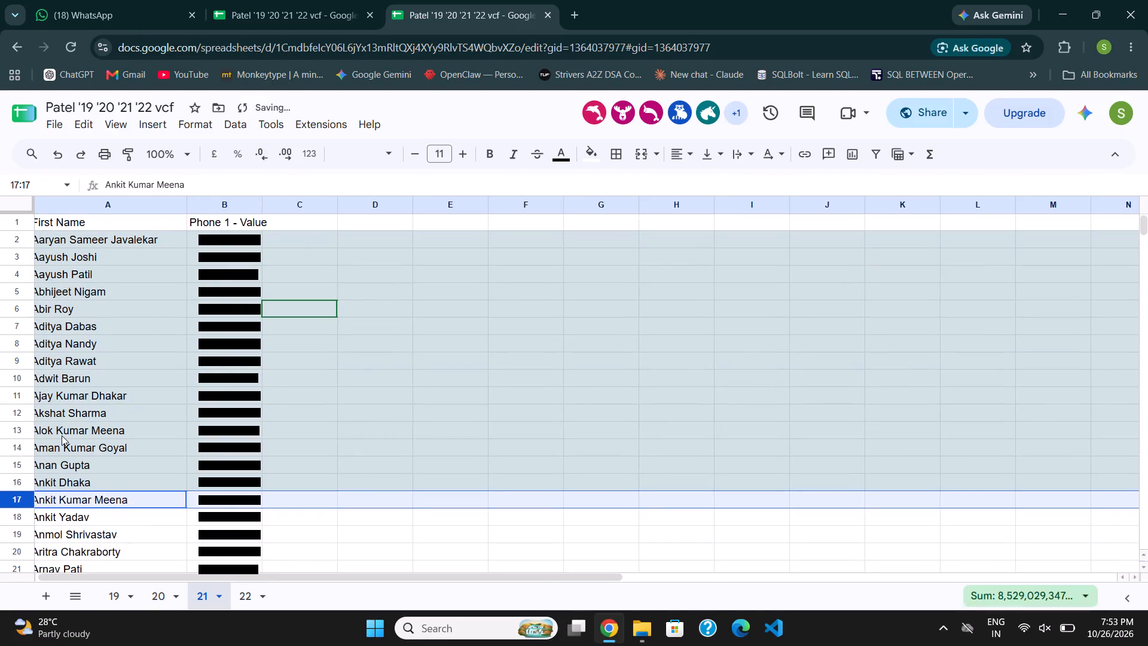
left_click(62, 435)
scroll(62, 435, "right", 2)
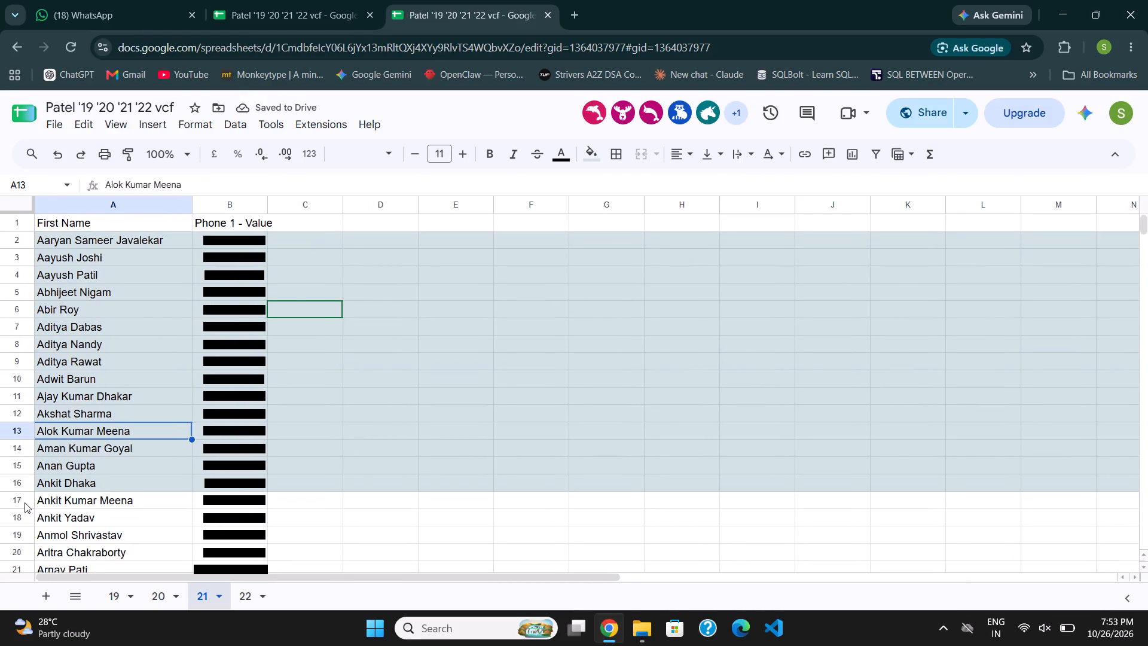
Fill rows 17 to 33 on sheet 21 with the palest yellow.
left_click_drag(25, 502, 20, 572)
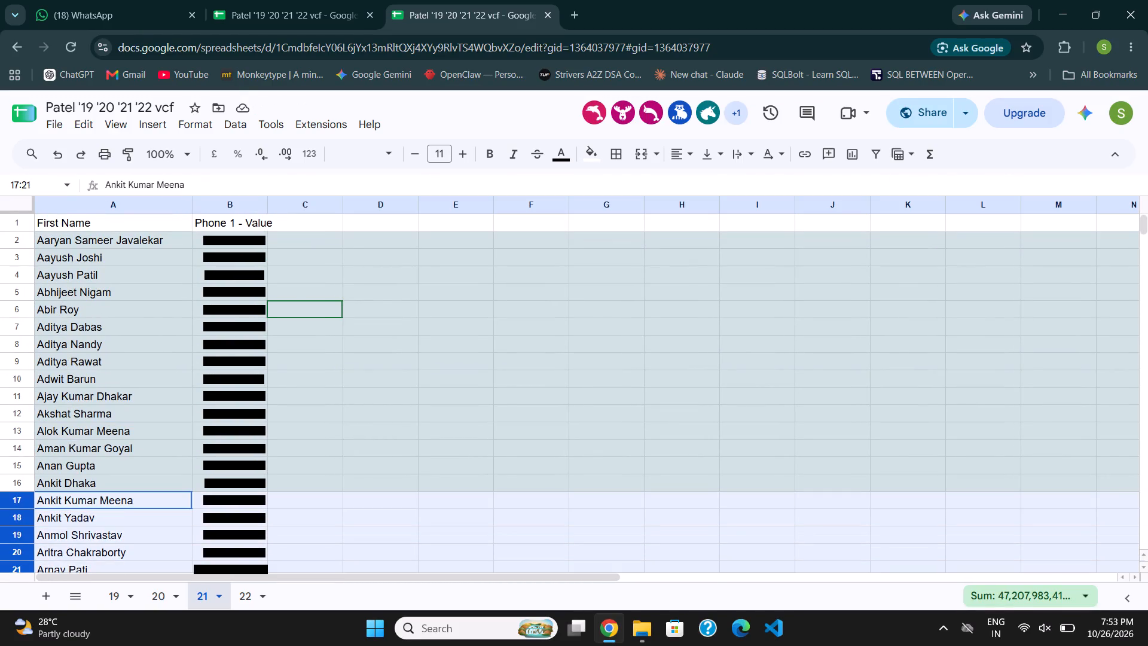
left_click_drag(20, 572, 22, 578)
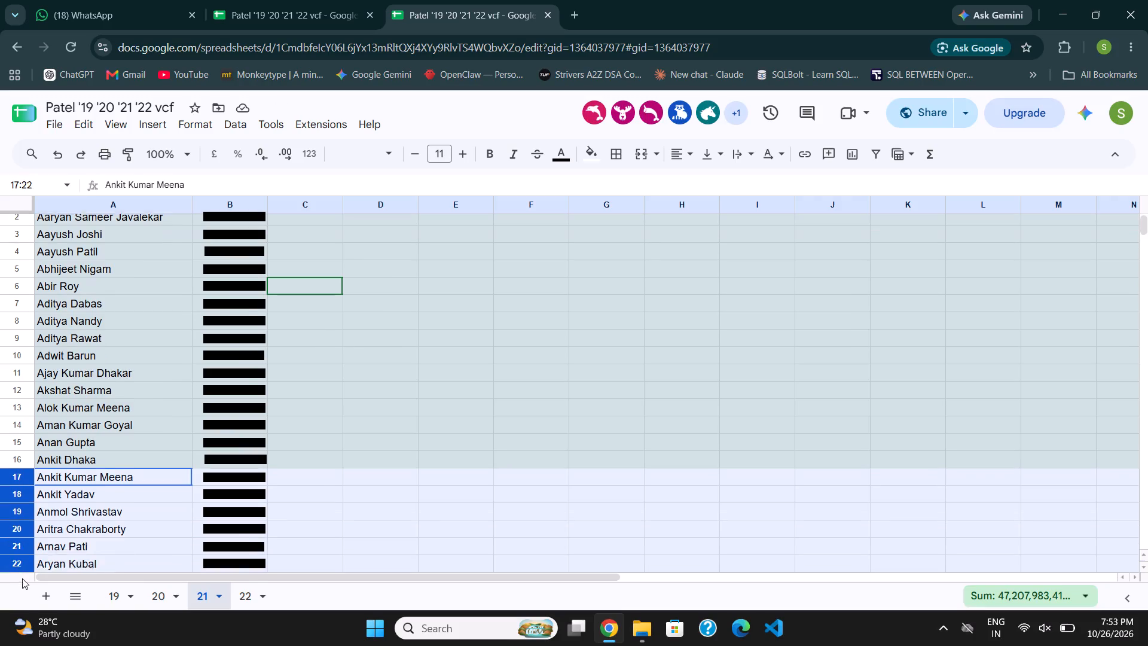
left_click_drag(22, 578, 24, 449)
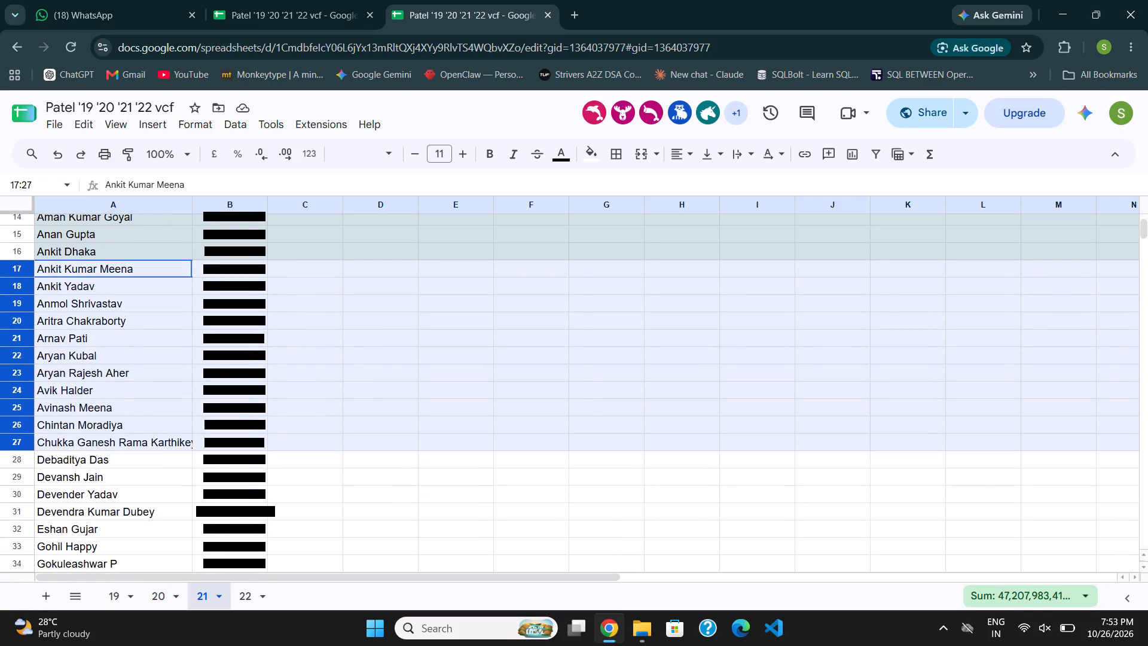
left_click_drag(24, 449, 32, 487)
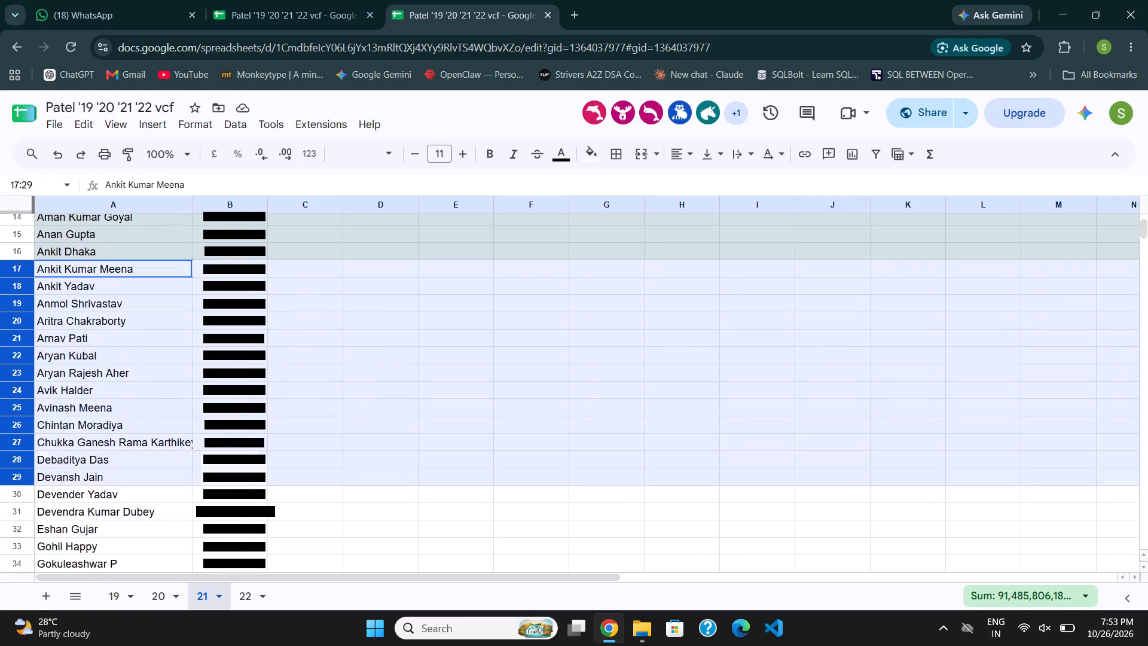
left_click_drag(32, 487, 25, 546)
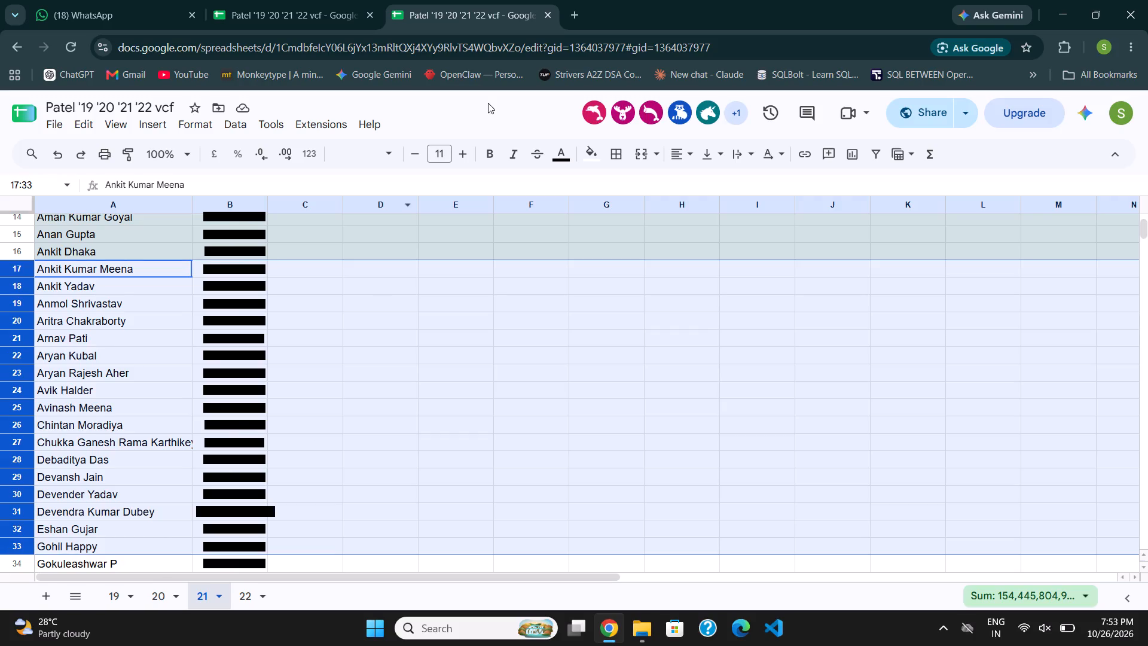
left_click(587, 148)
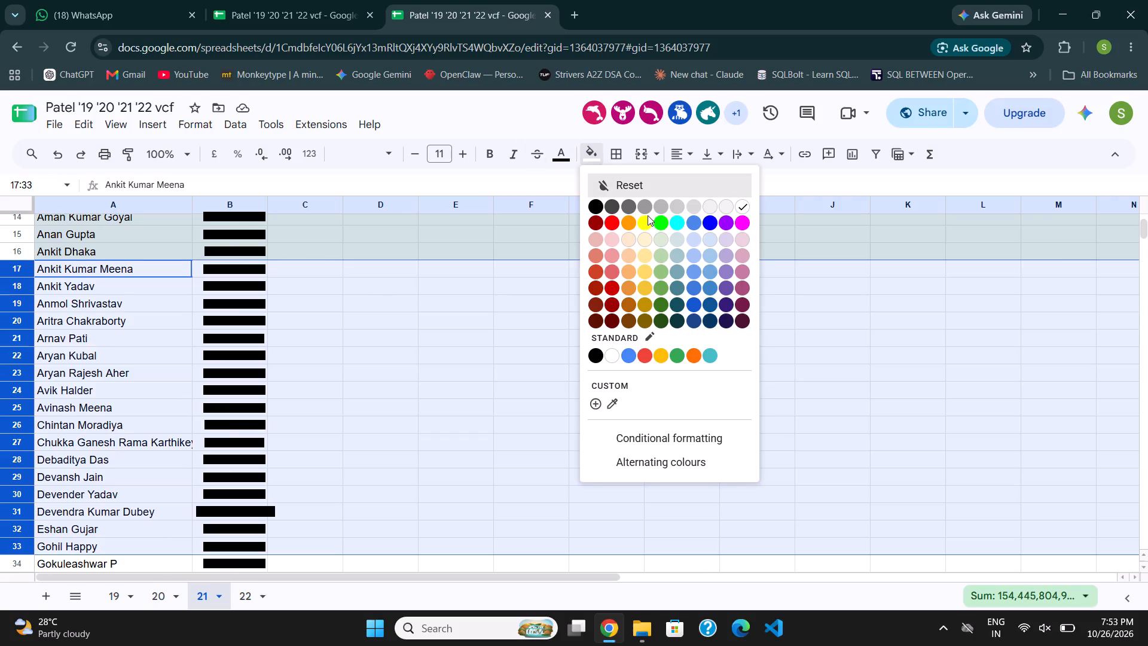
left_click(644, 239)
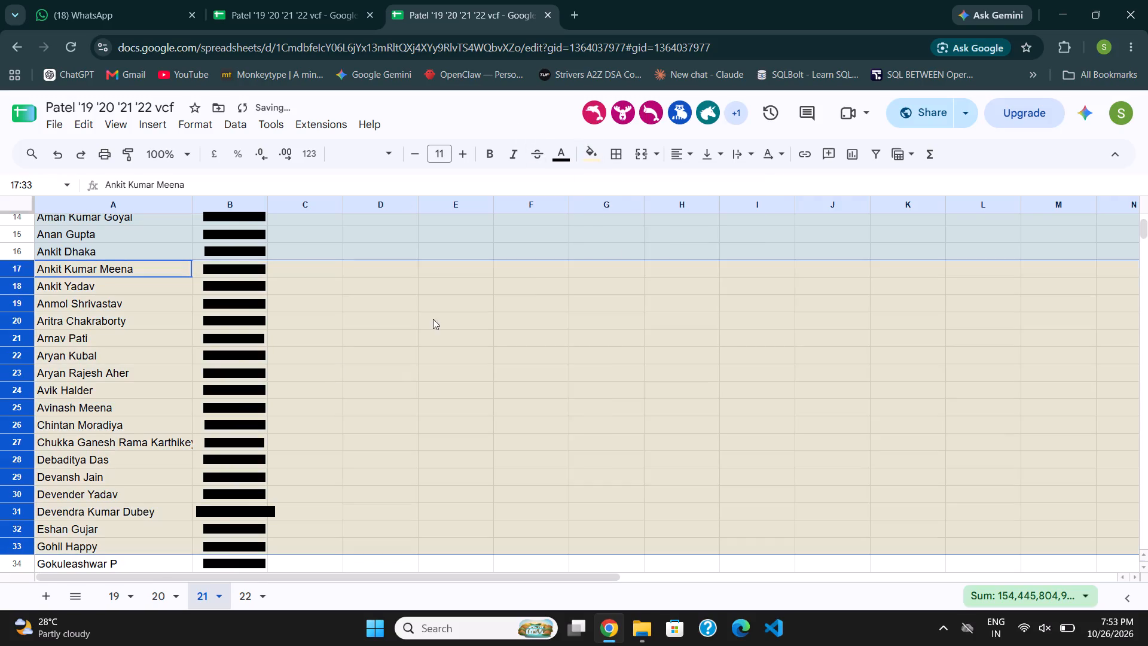
Fill rows 34 to 49 on sheet 21 with the palest green.
scroll(276, 404, "down", 3)
left_click_drag(17, 267, 23, 357)
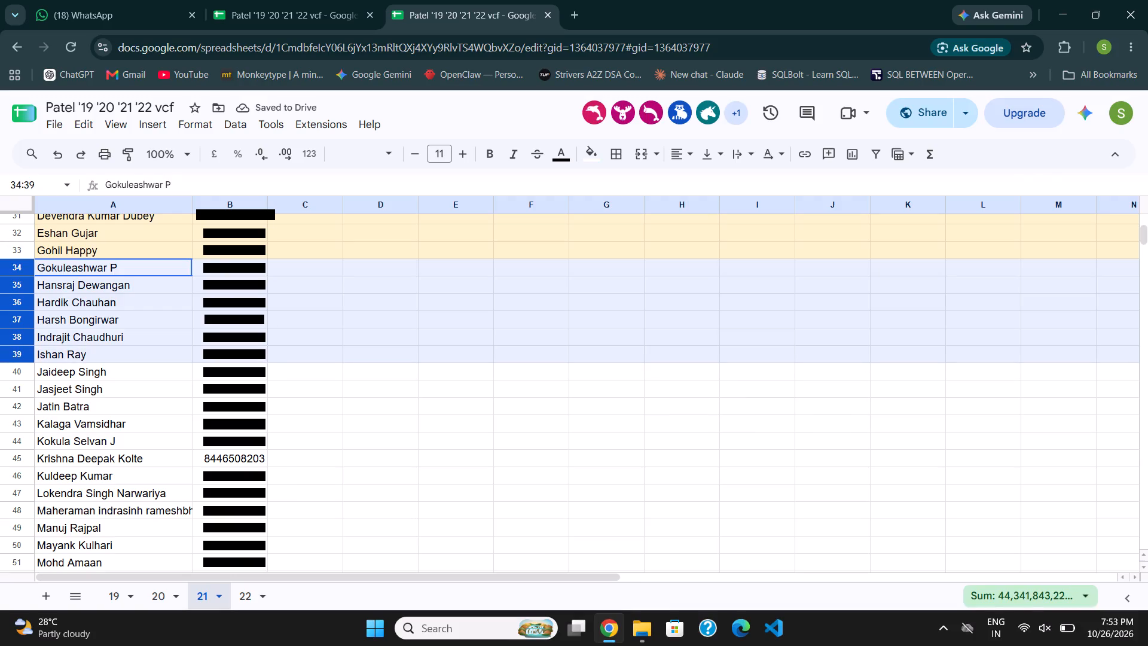
left_click_drag(23, 357, 26, 364)
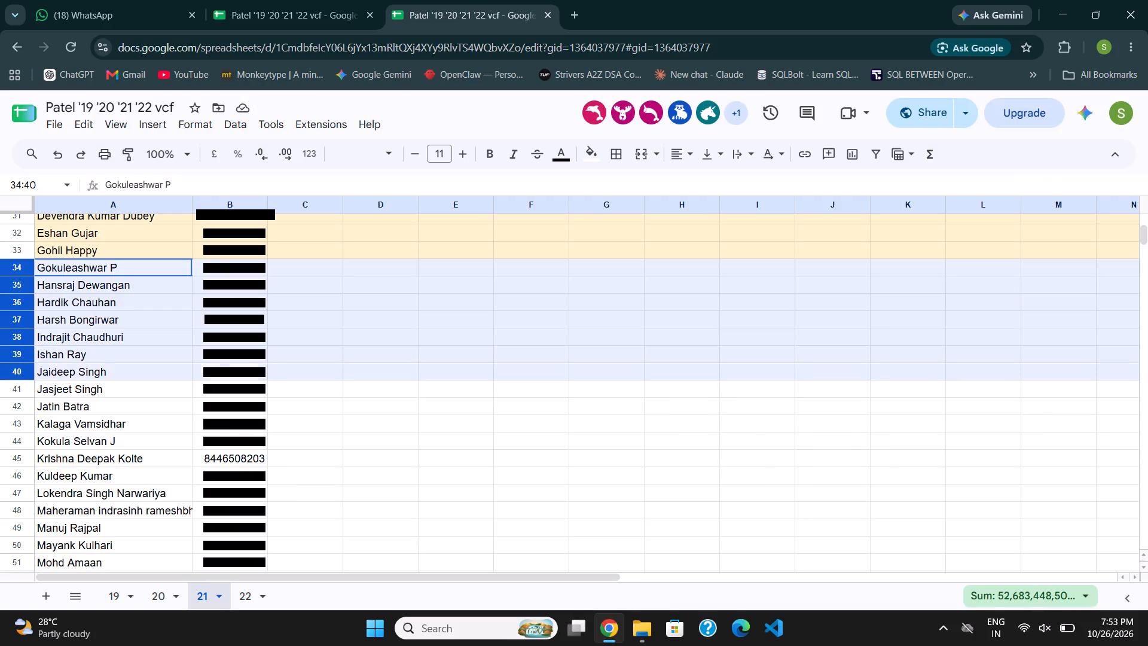
left_click_drag(26, 364, 23, 362)
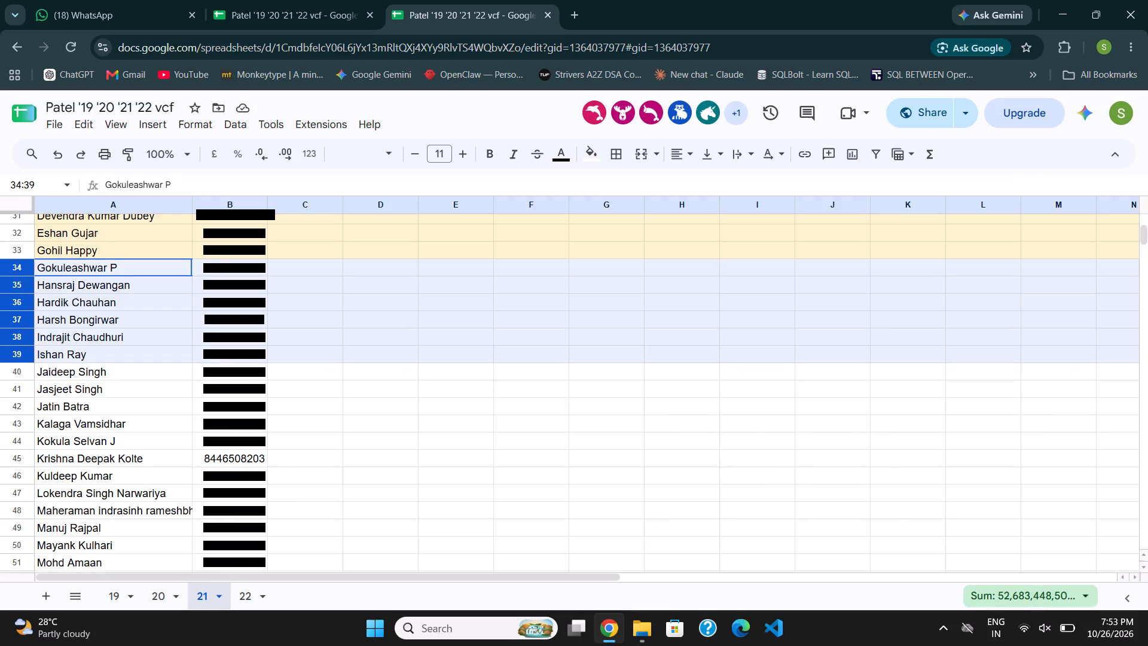
left_click_drag(23, 362, 22, 361)
left_click_drag(22, 361, 25, 515)
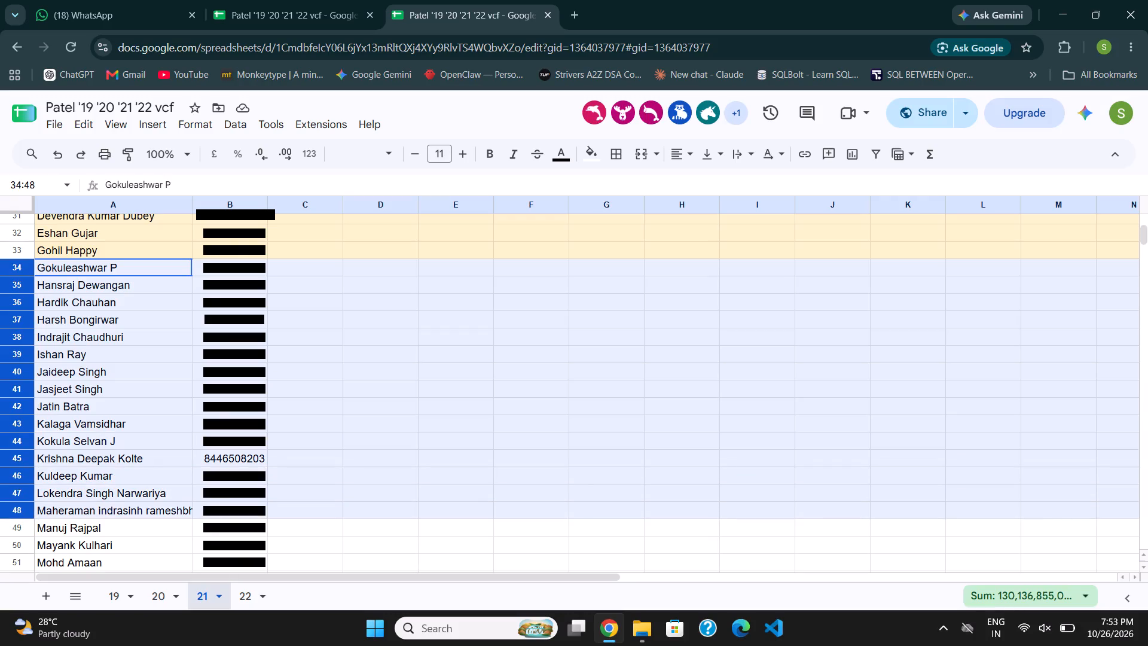
left_click_drag(25, 515, 22, 524)
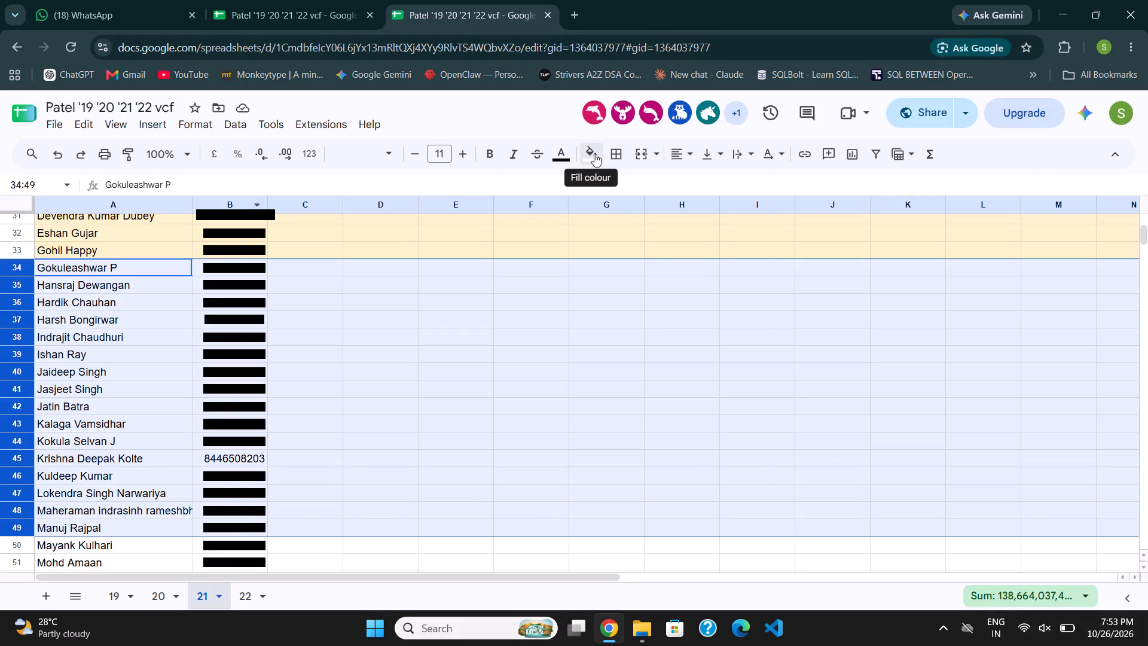
left_click(594, 154)
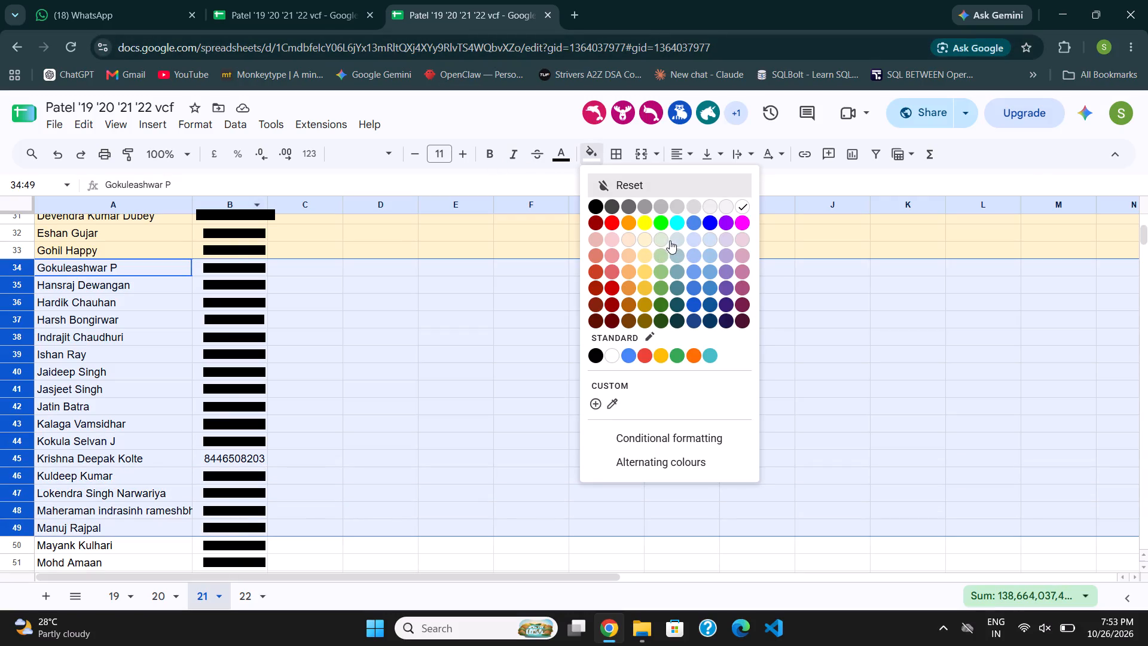
left_click(665, 240)
Fill rows 50 to 65 on sheet 21 with the palest cyan.
scroll(364, 422, "down", 3)
scroll(149, 334, "up", 1)
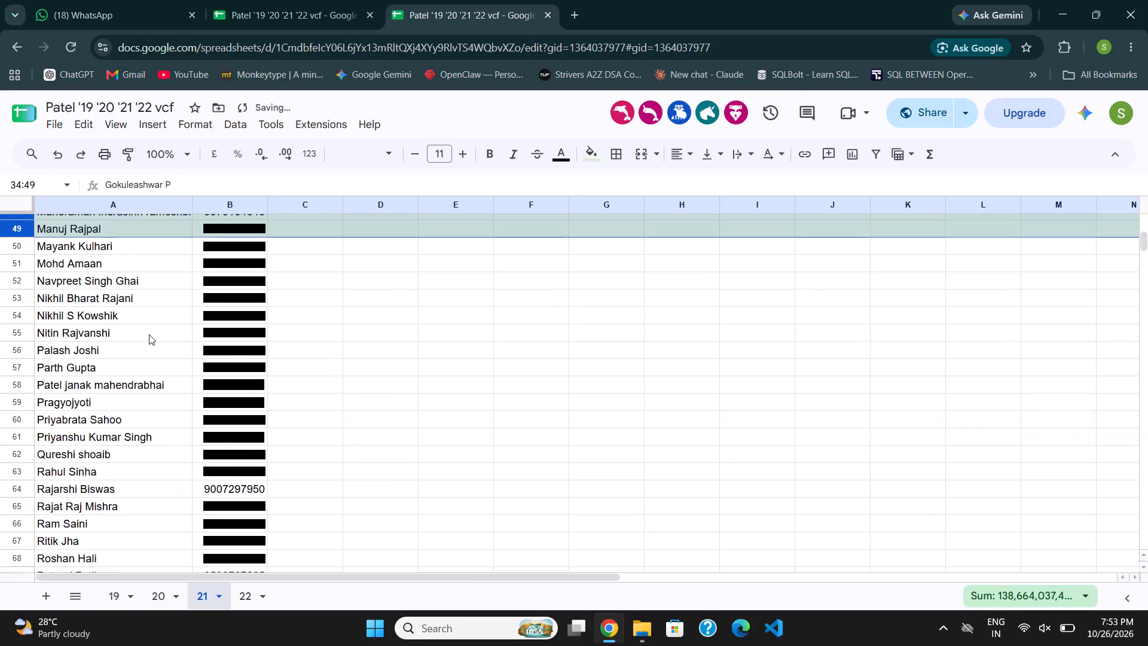
scroll(149, 334, "up", 1)
left_click_drag(26, 248, 25, 265)
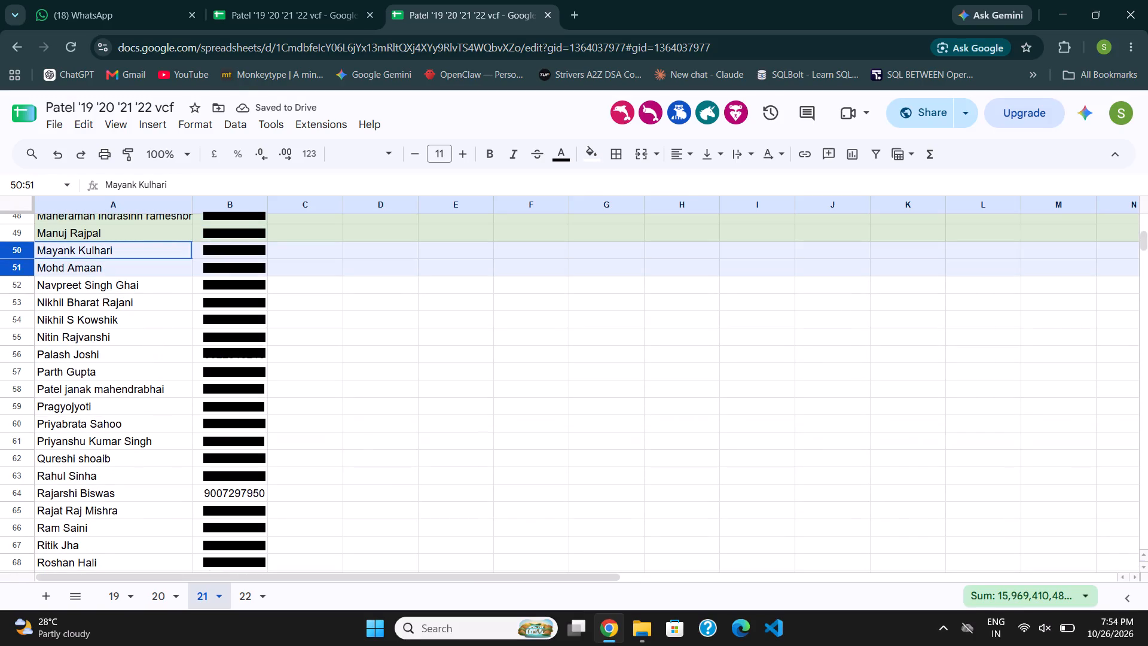
left_click_drag(25, 265, 25, 264)
left_click_drag(25, 264, 24, 263)
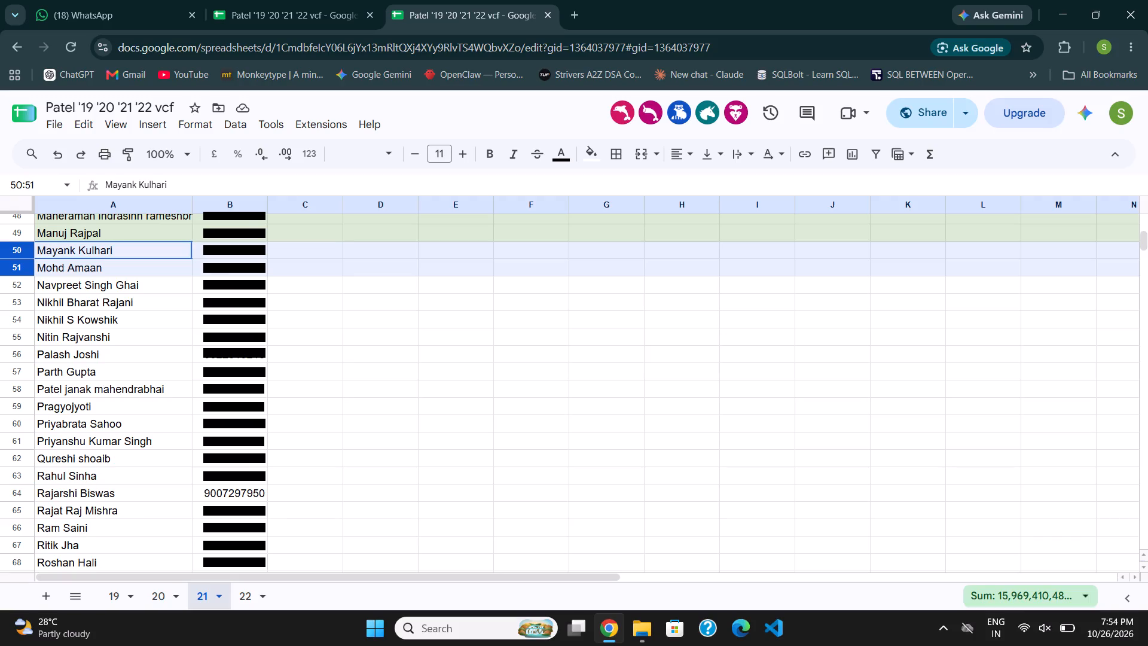
left_click_drag(24, 263, 20, 486)
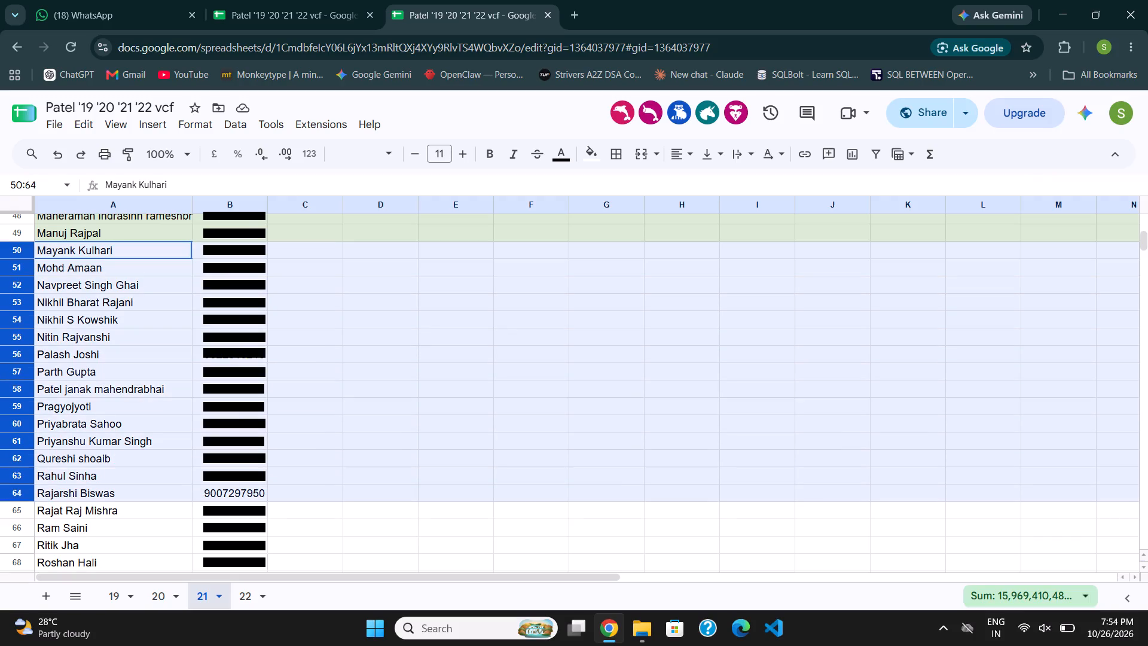
left_click_drag(20, 486, 21, 507)
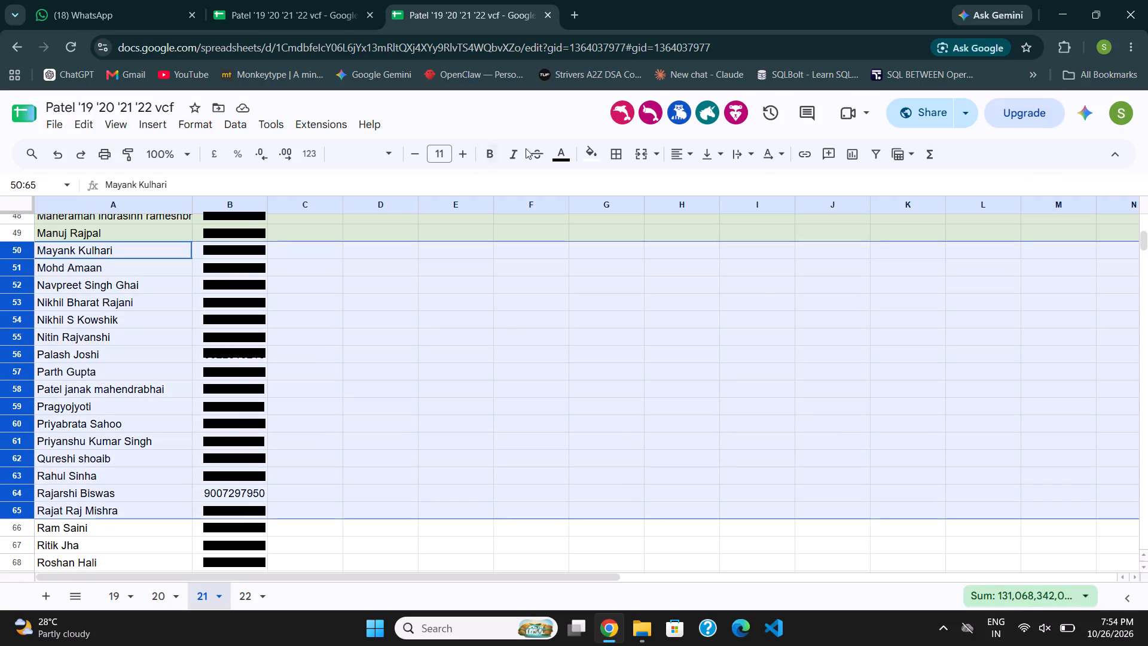
left_click(584, 154)
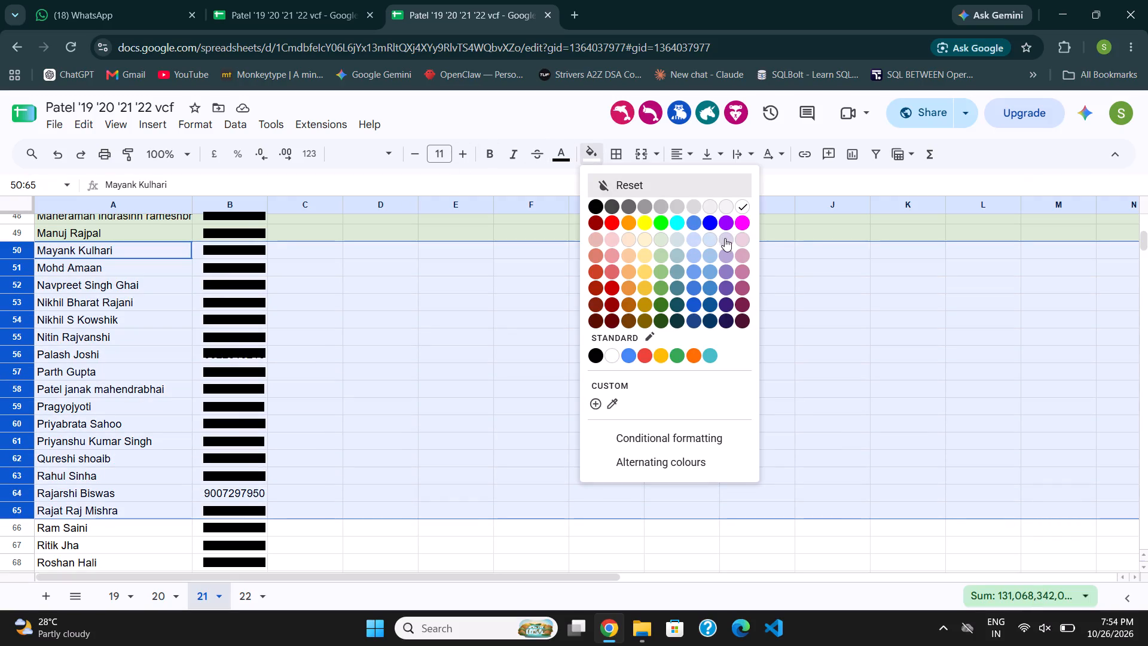
left_click(678, 240)
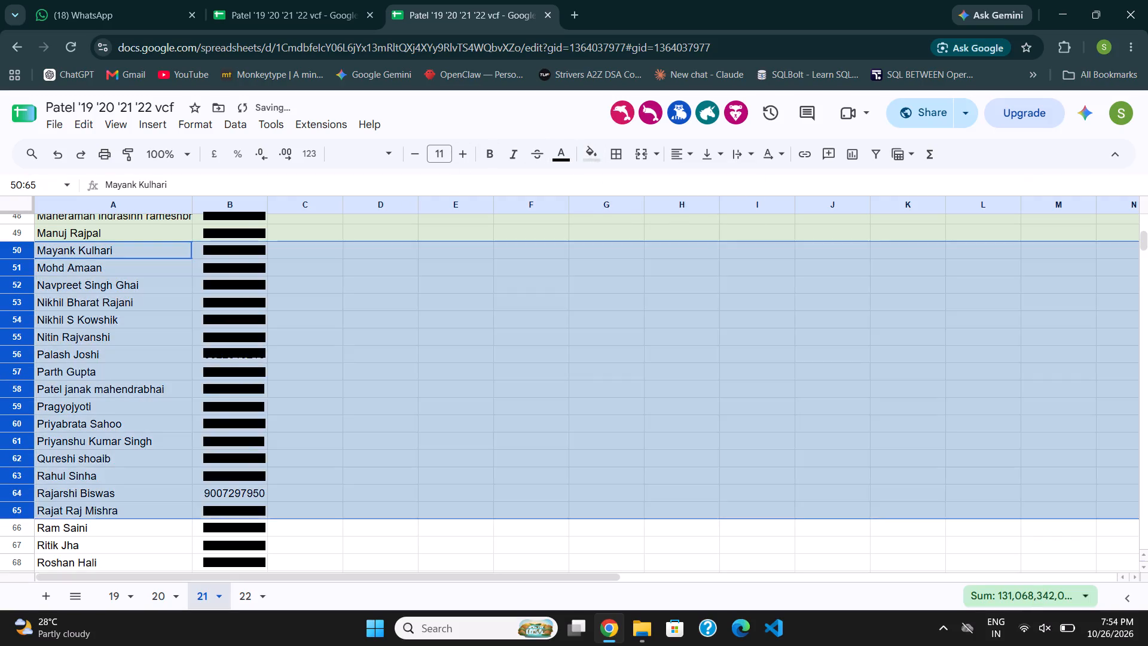
left_click(483, 429)
Fill rows 66 to 80 on sheet 21 with the palest cornflower blue.
scroll(483, 429, "down", 1)
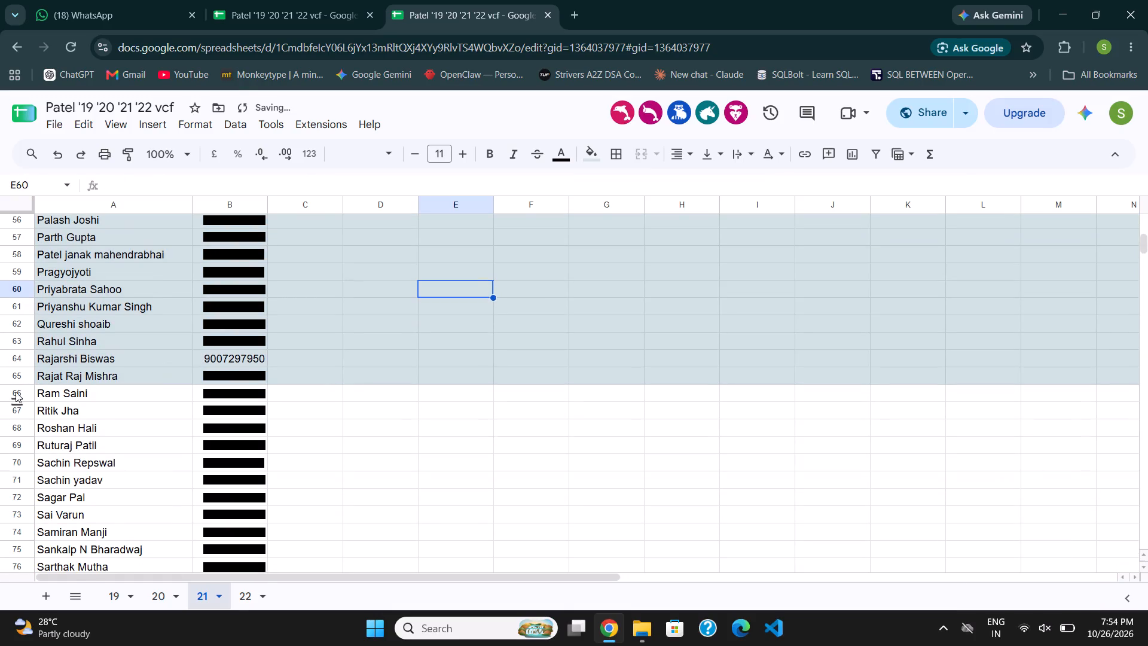
left_click_drag(16, 392, 40, 482)
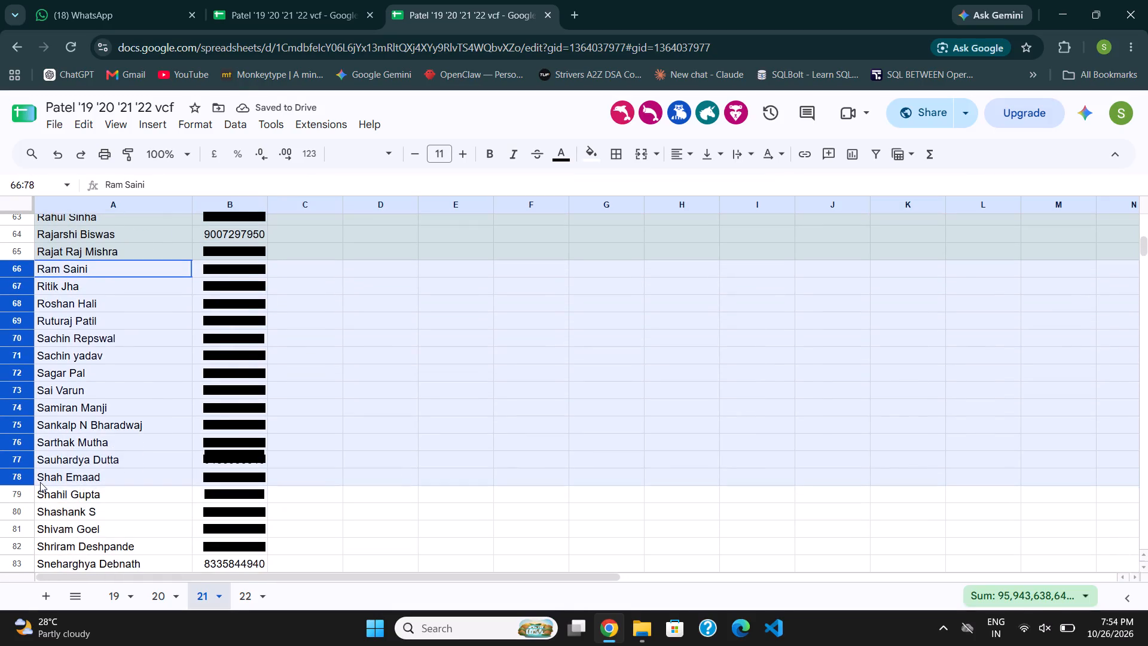
left_click_drag(40, 482, 25, 512)
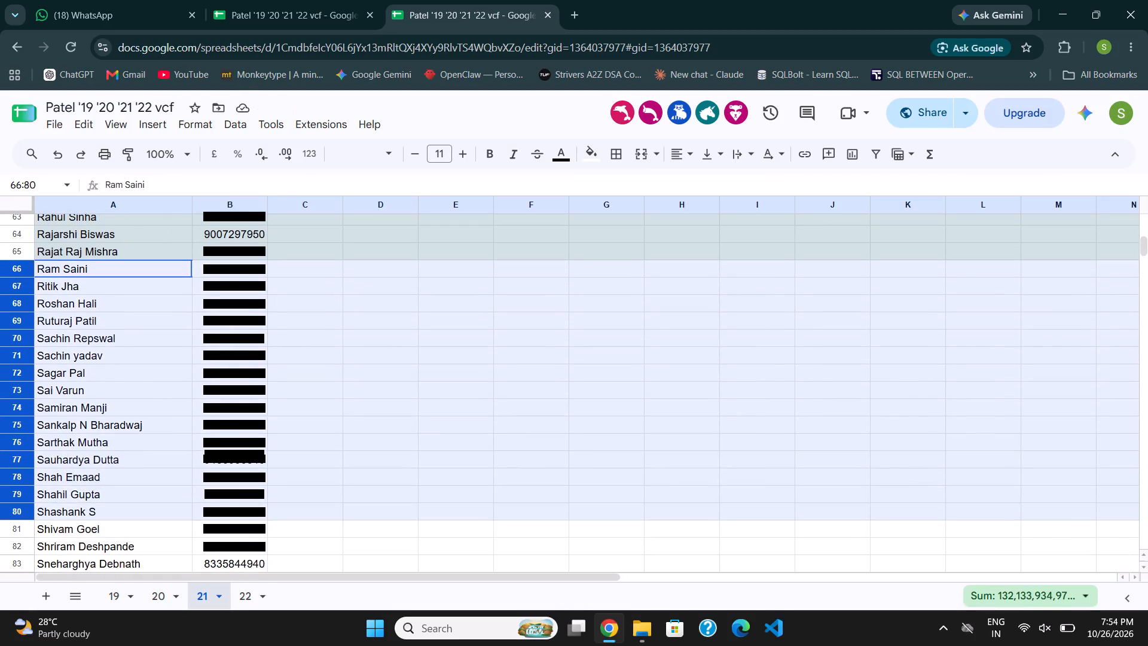
left_click_drag(25, 512, 23, 516)
left_click_drag(23, 516, 28, 513)
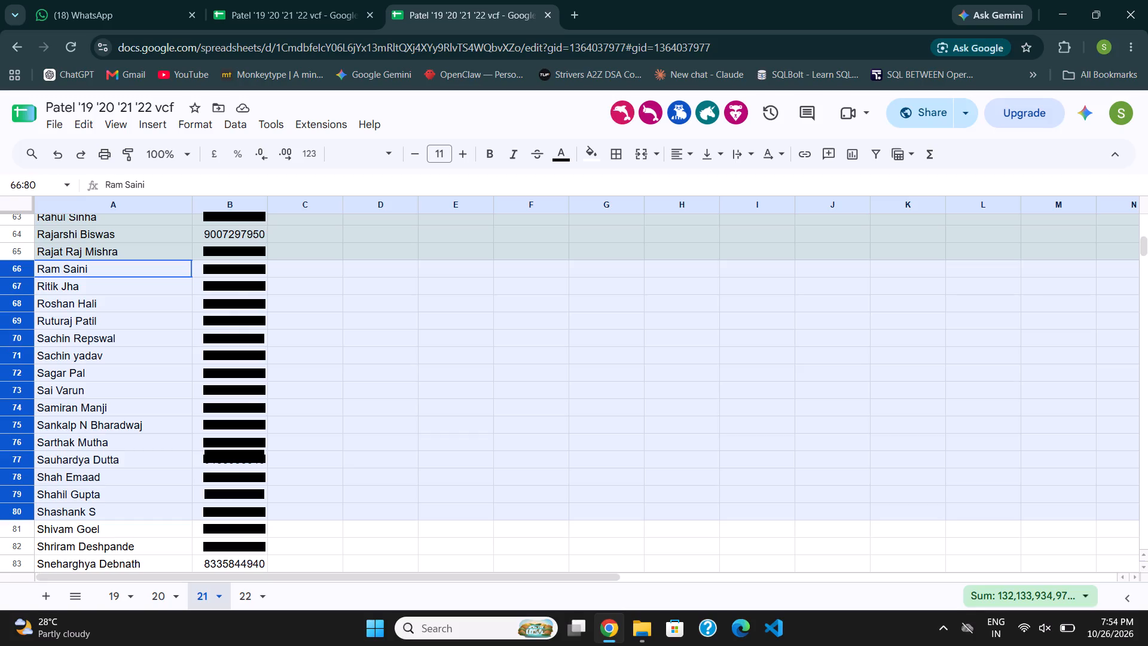
left_click_drag(28, 513, 25, 512)
left_click_drag(25, 512, 23, 513)
left_click_drag(23, 513, 28, 514)
left_click_drag(28, 514, 25, 513)
left_click_drag(25, 513, 28, 514)
left_click_drag(28, 514, 23, 513)
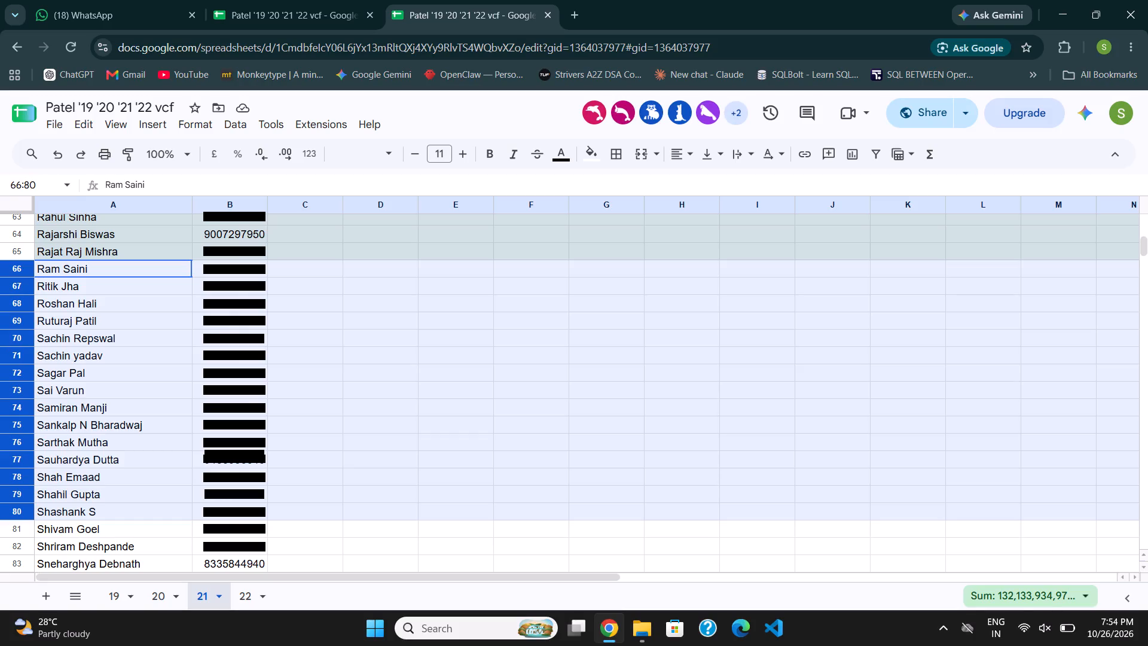
left_click_drag(23, 513, 27, 513)
left_click_drag(27, 513, 26, 513)
left_click_drag(26, 513, 28, 518)
left_click_drag(28, 518, 28, 517)
left_click(591, 157)
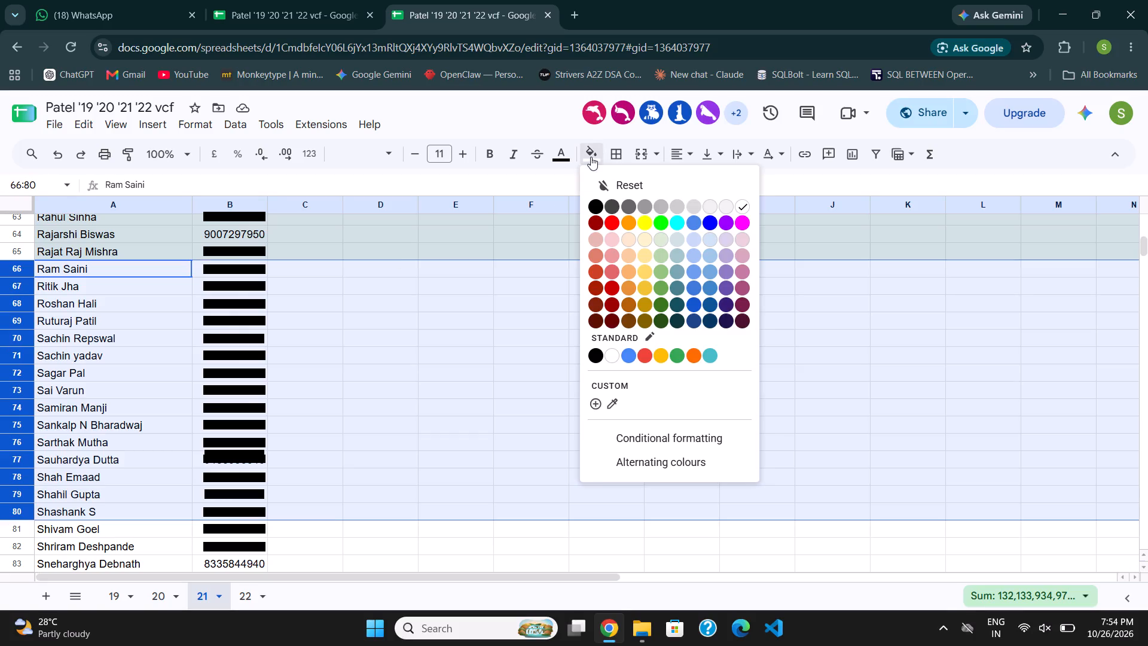
left_click(698, 238)
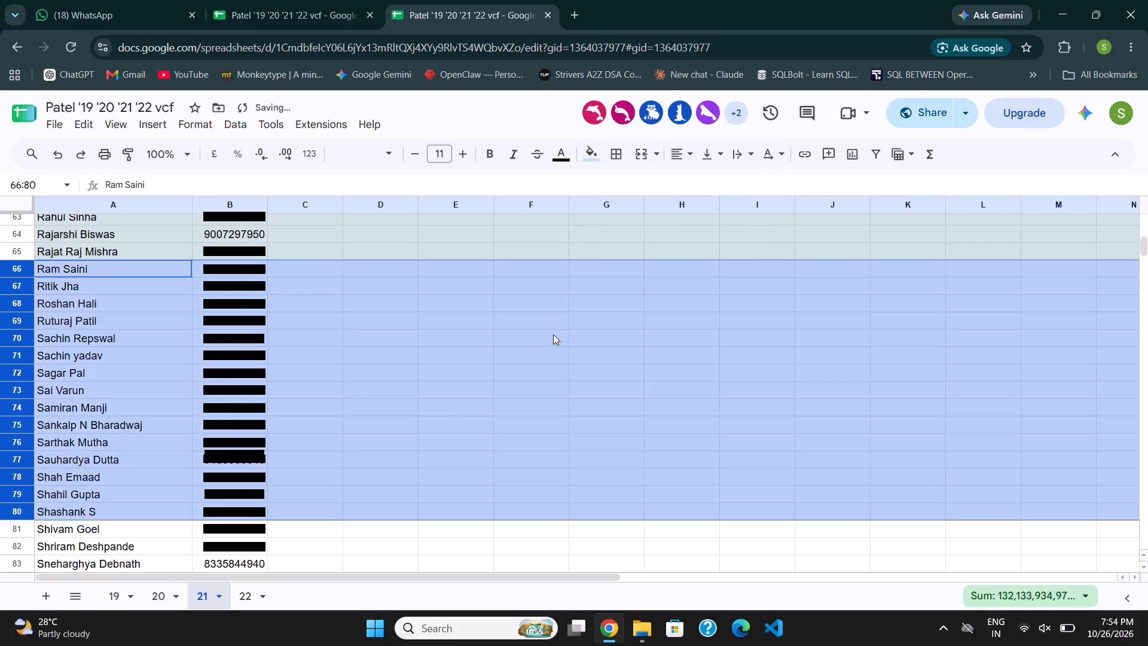
left_click(434, 418)
Fill rows 81 to 95 on sheet 21 with the palest cornflower blue, replacing it with the palest red.
scroll(434, 418, "down", 3)
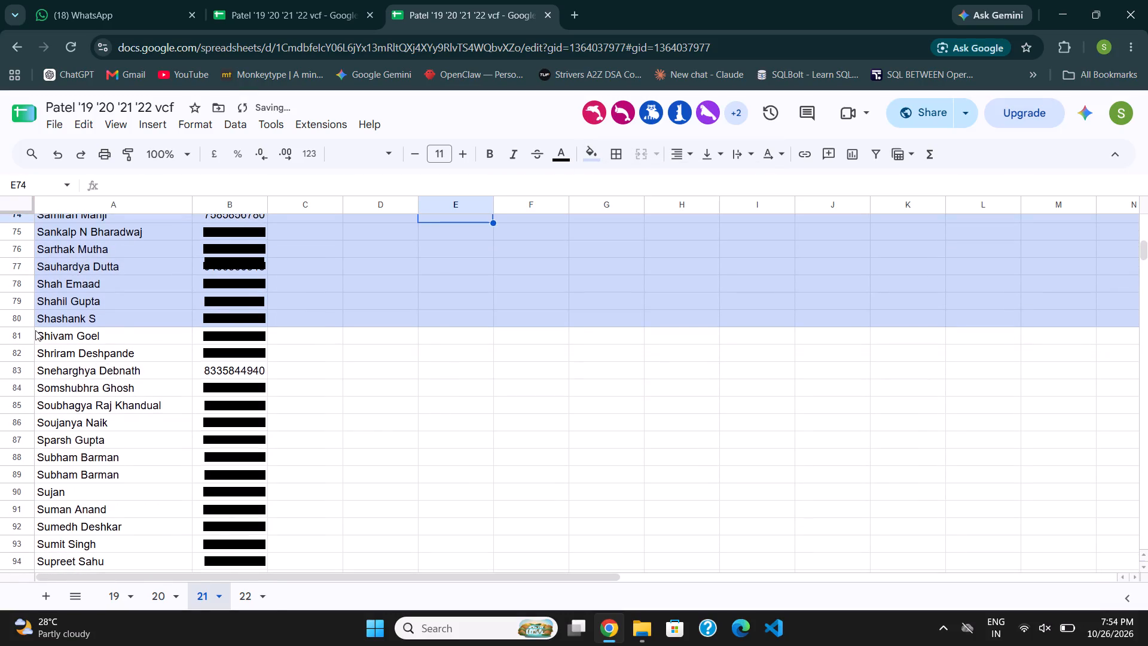
left_click_drag(30, 333, 37, 562)
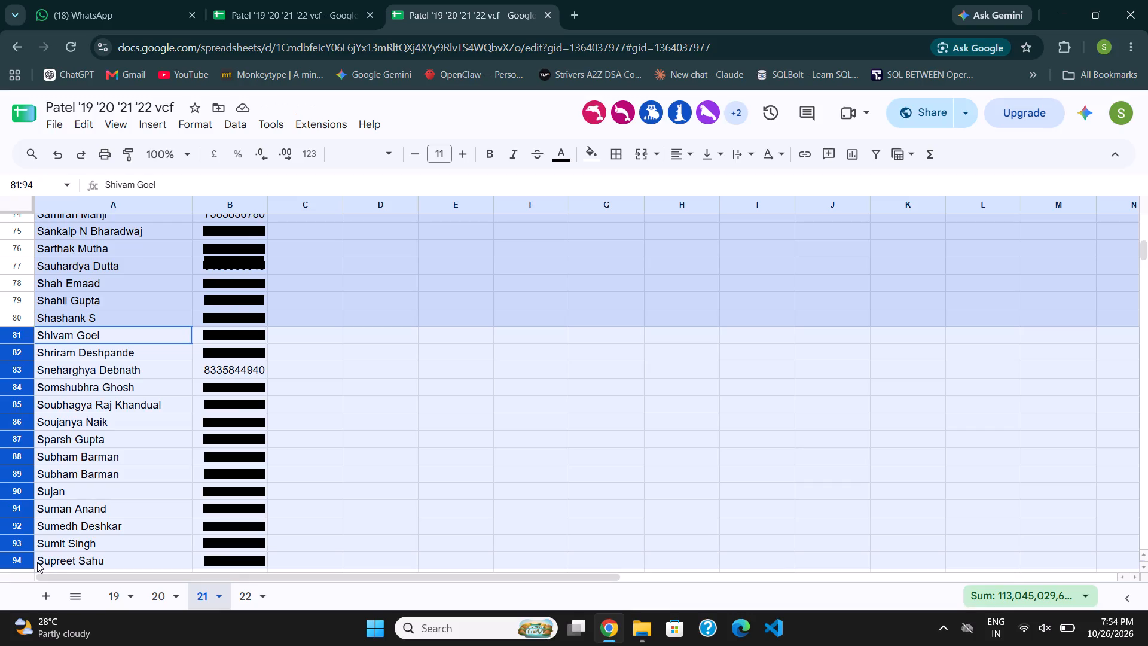
left_click_drag(37, 562, 23, 553)
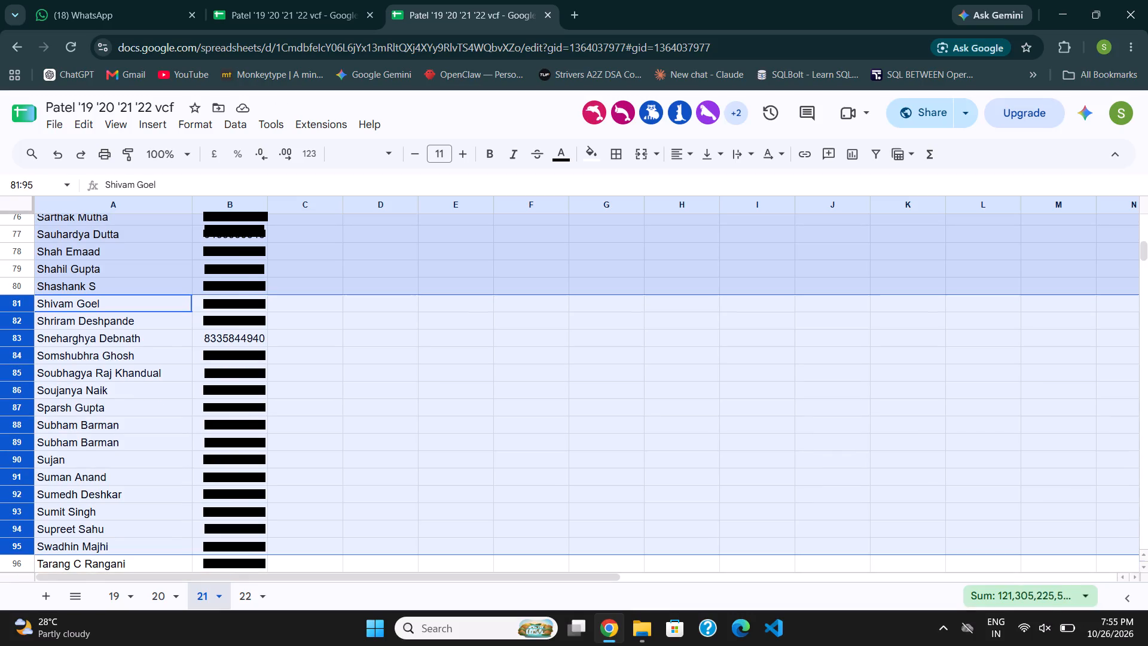
left_click(599, 154)
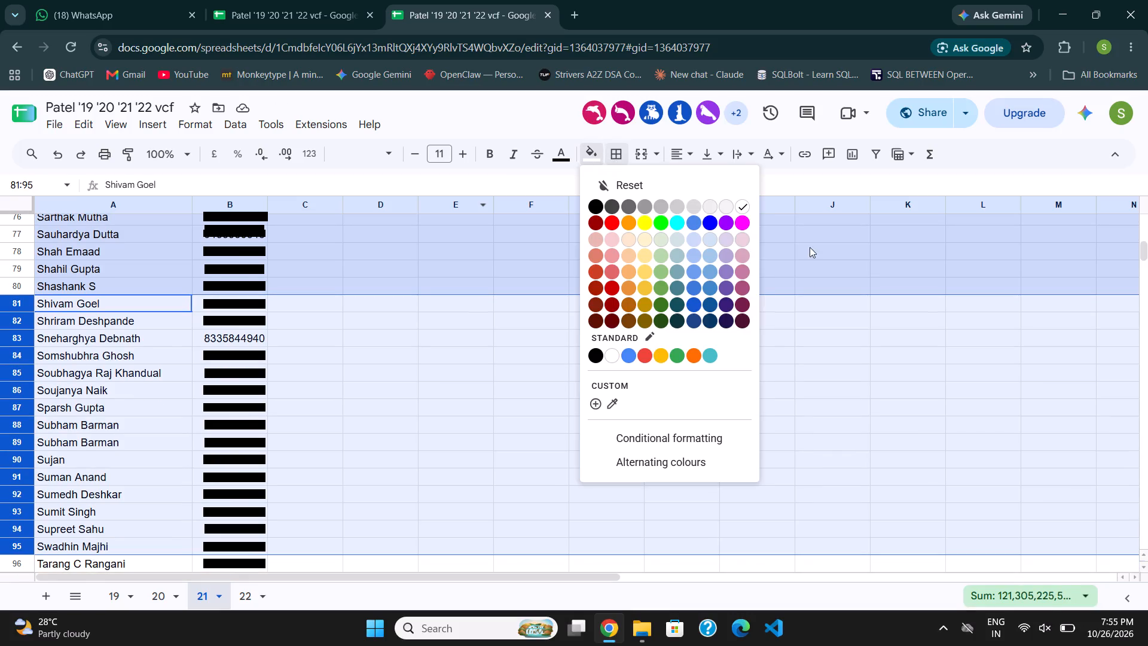
left_click(695, 243)
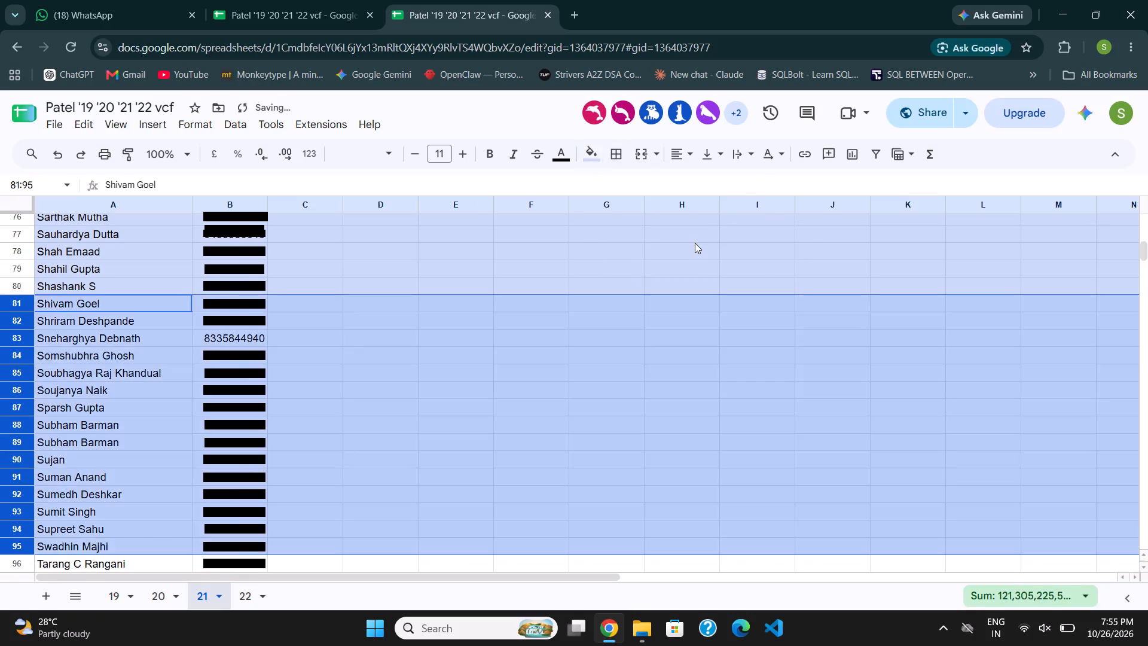
left_click(597, 155)
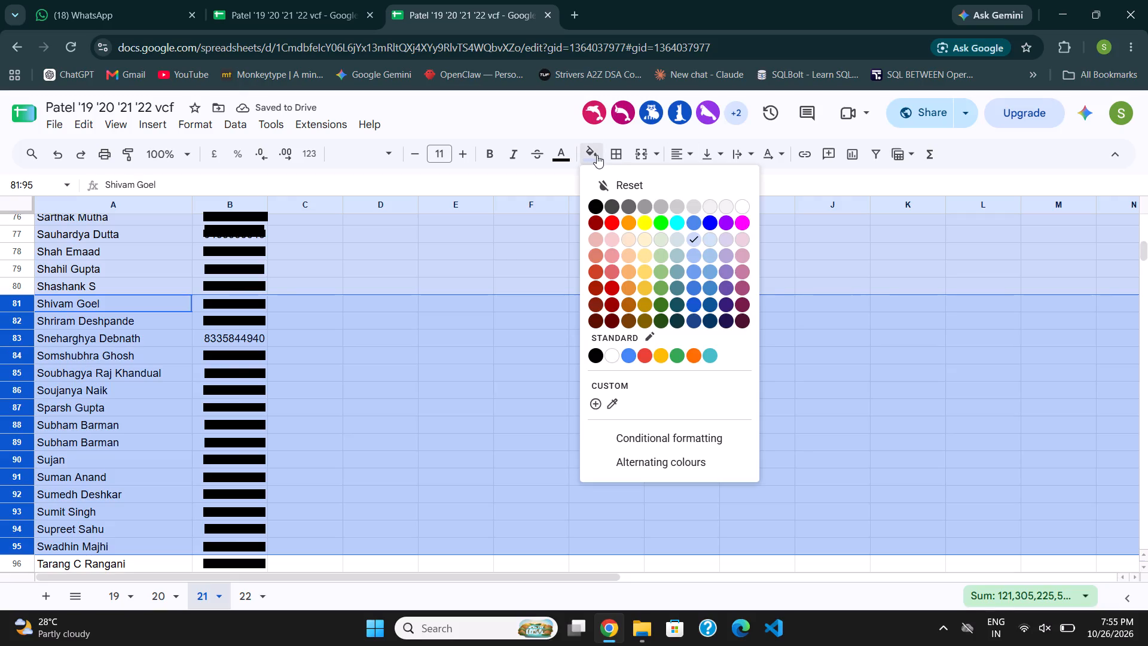
left_click(611, 237)
left_click(324, 432)
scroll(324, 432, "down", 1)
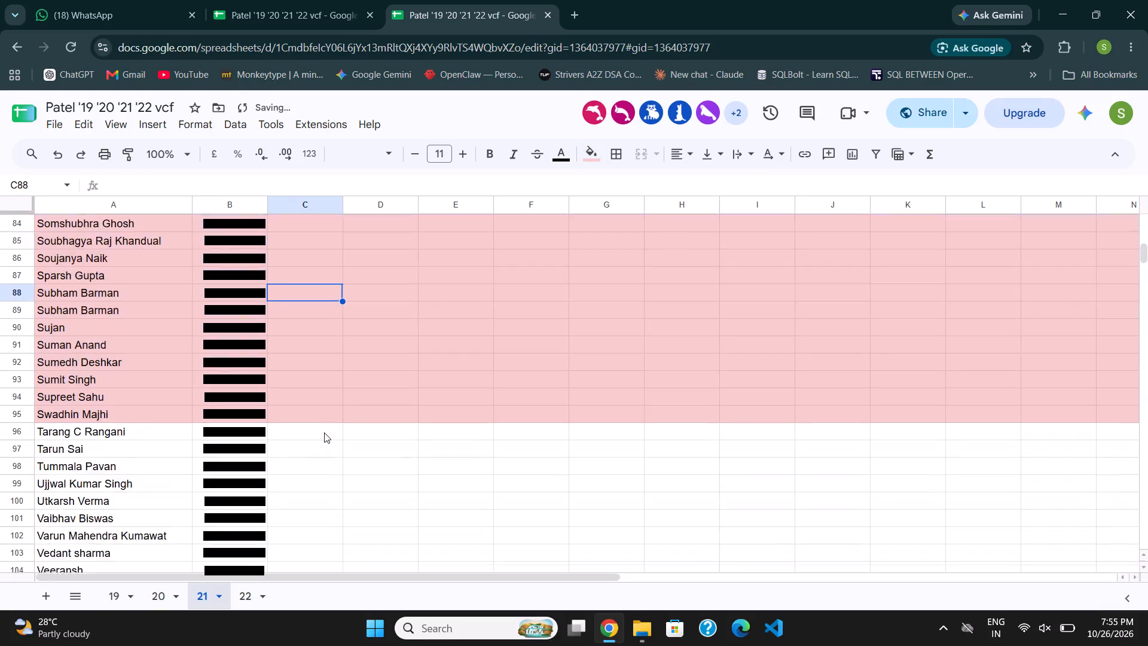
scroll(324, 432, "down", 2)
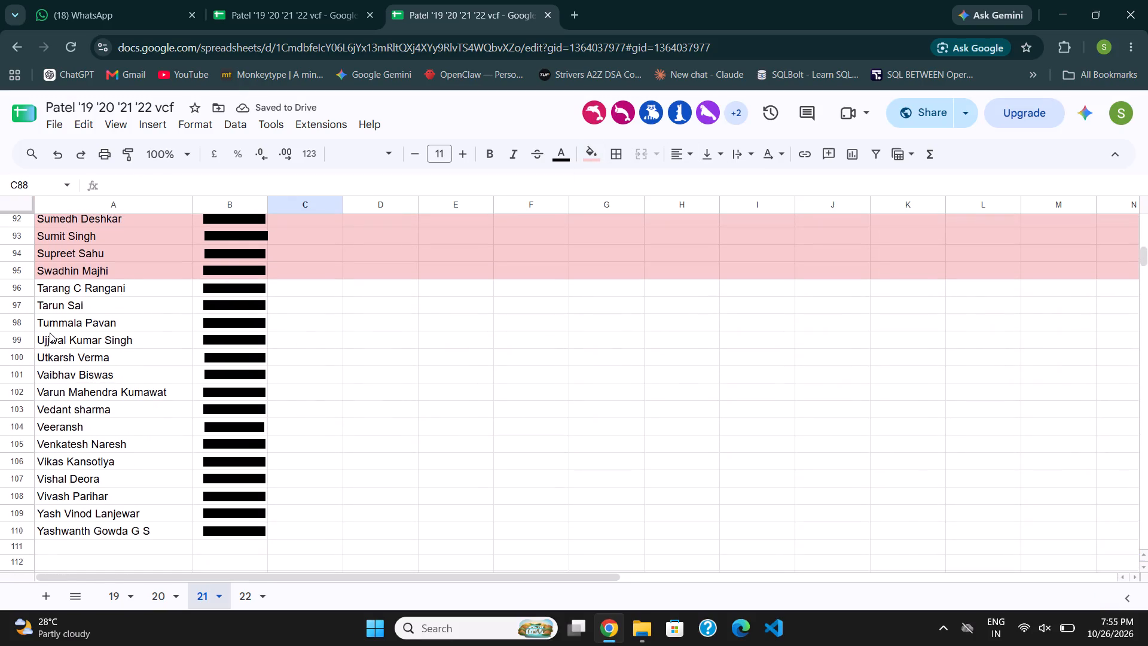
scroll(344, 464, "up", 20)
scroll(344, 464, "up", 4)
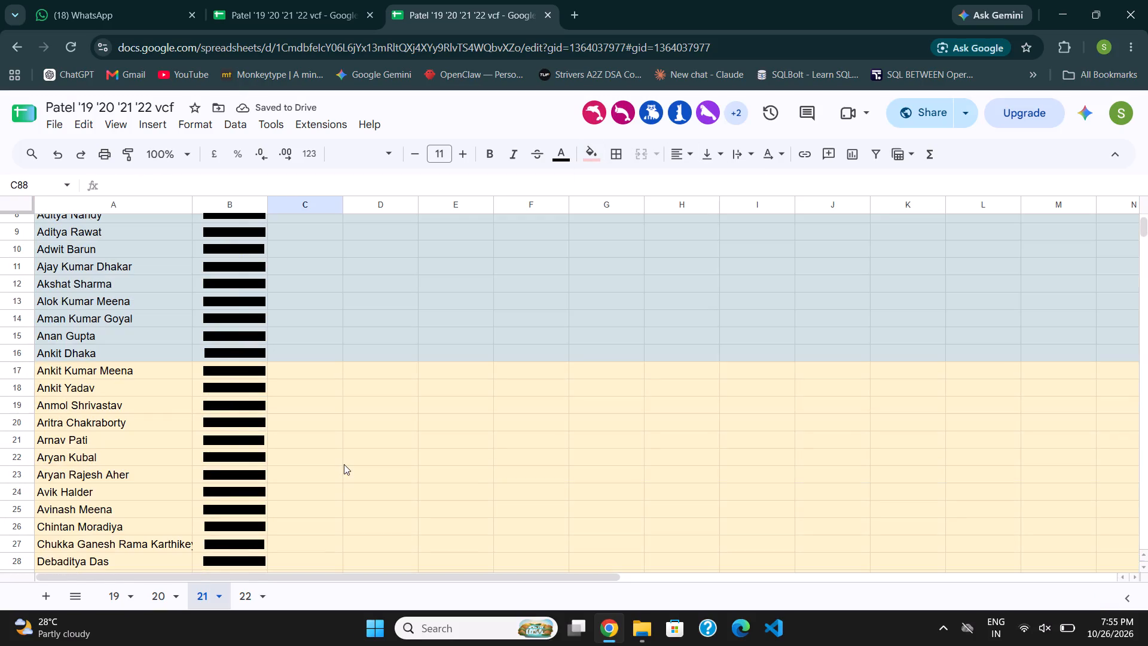